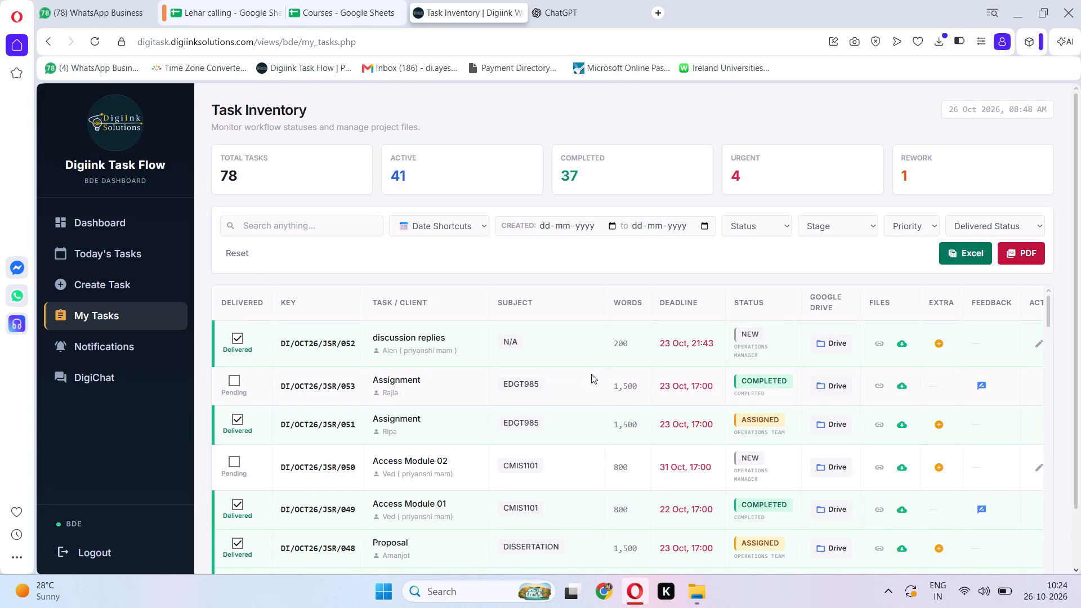
Open the form for creating a new task.
scroll(449, 348, "up", 9)
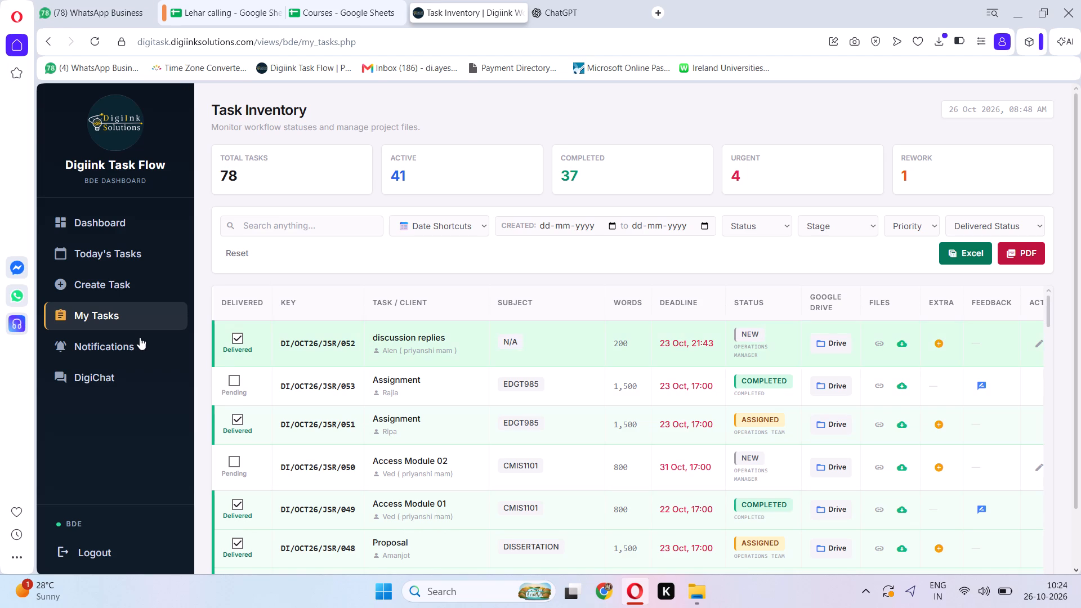
left_click(119, 280)
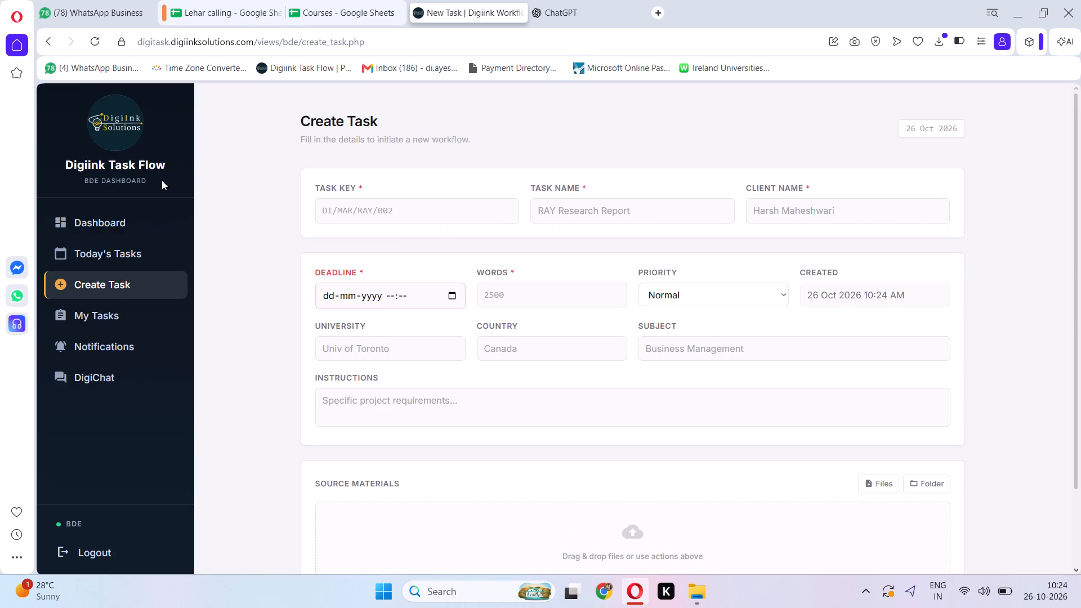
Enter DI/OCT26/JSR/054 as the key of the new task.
left_click(355, 203)
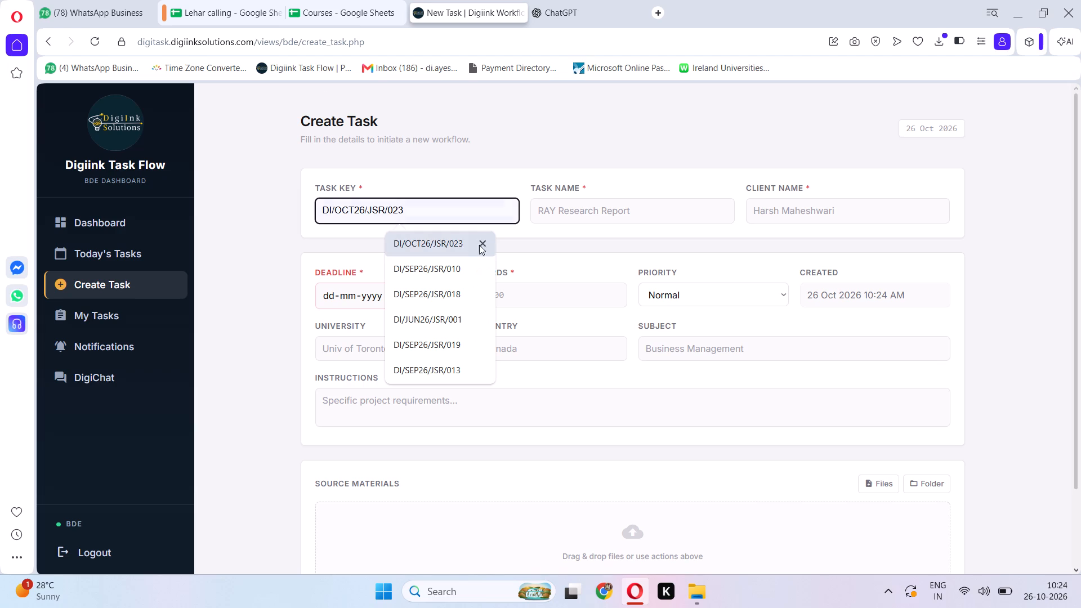
left_click(452, 252)
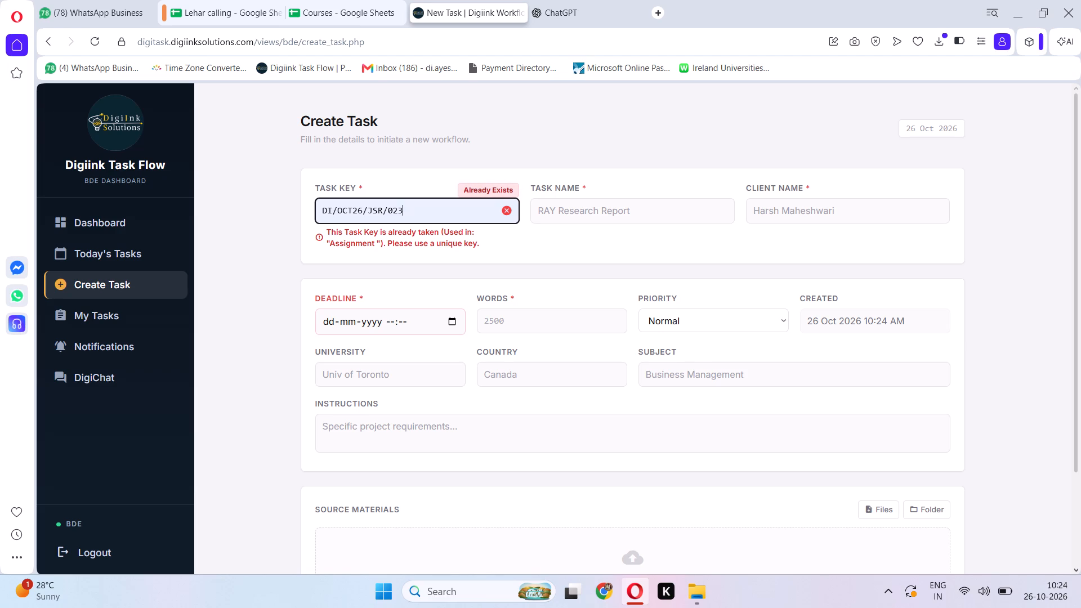
key("BackSpace")
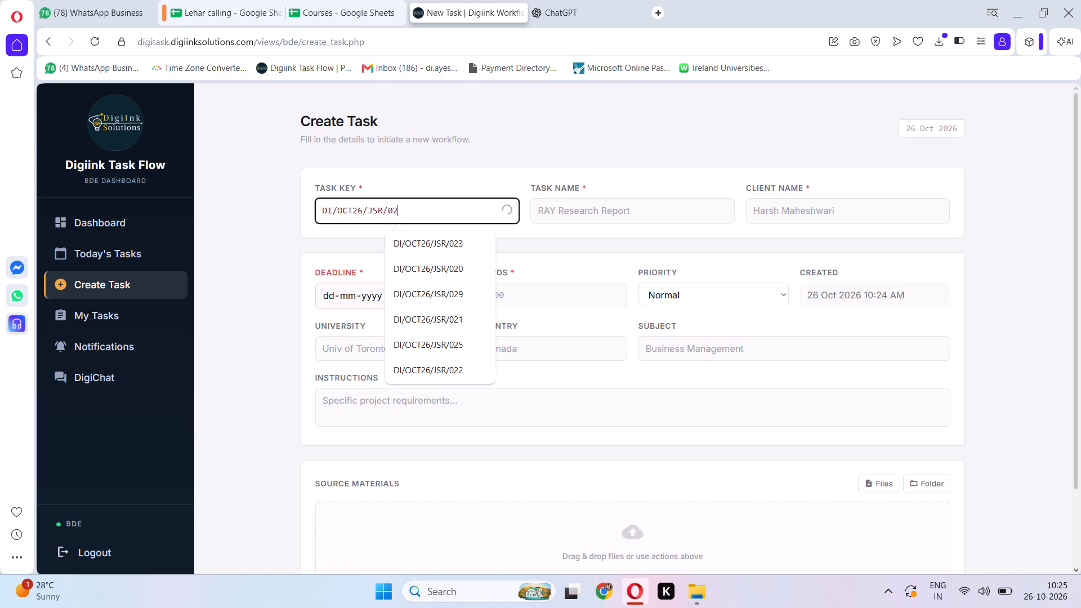
key("BackSpace")
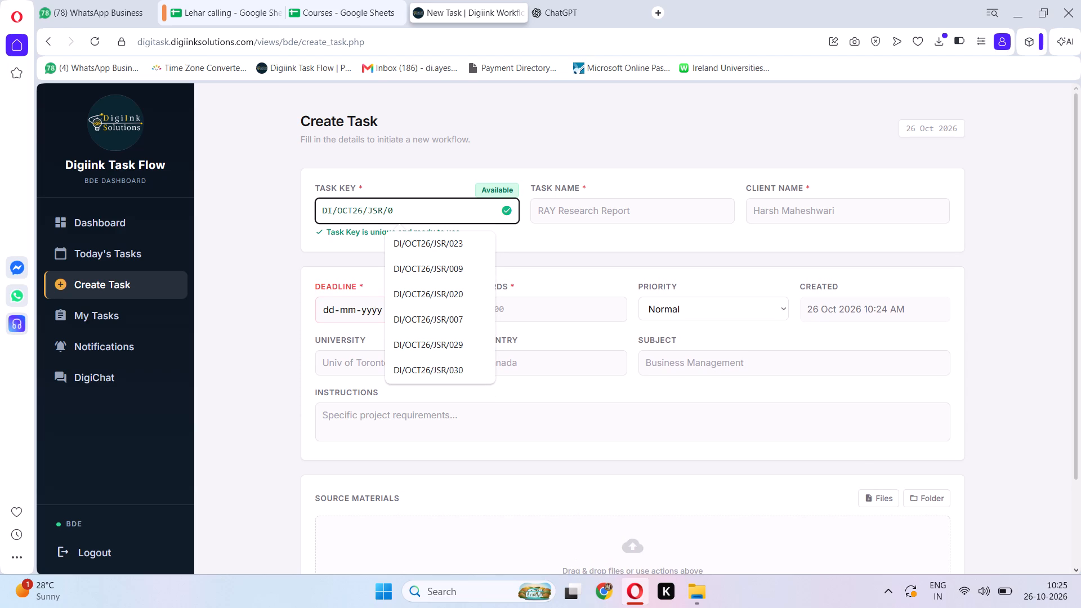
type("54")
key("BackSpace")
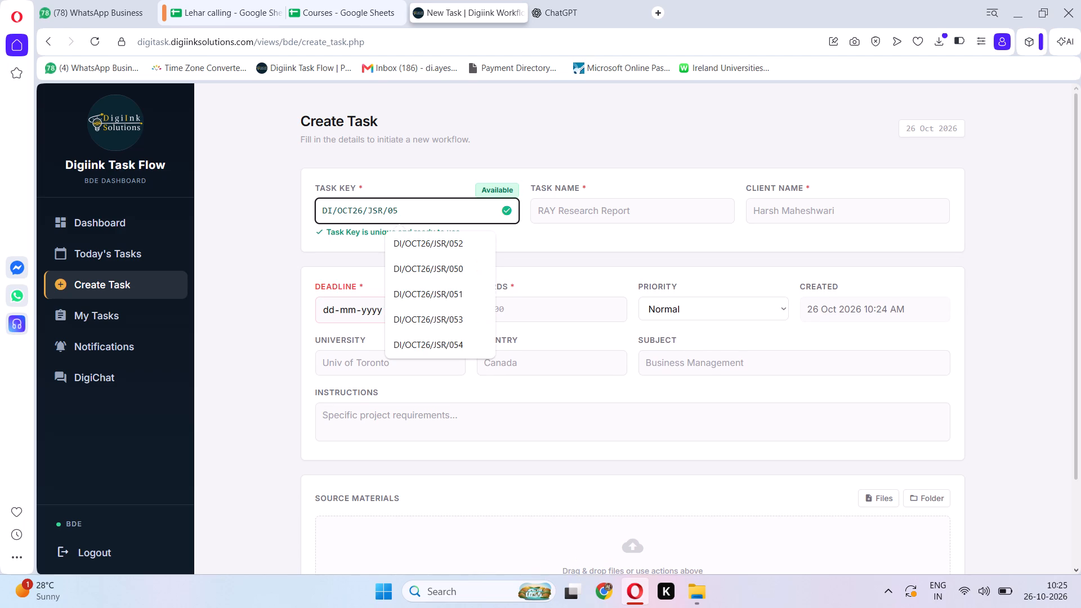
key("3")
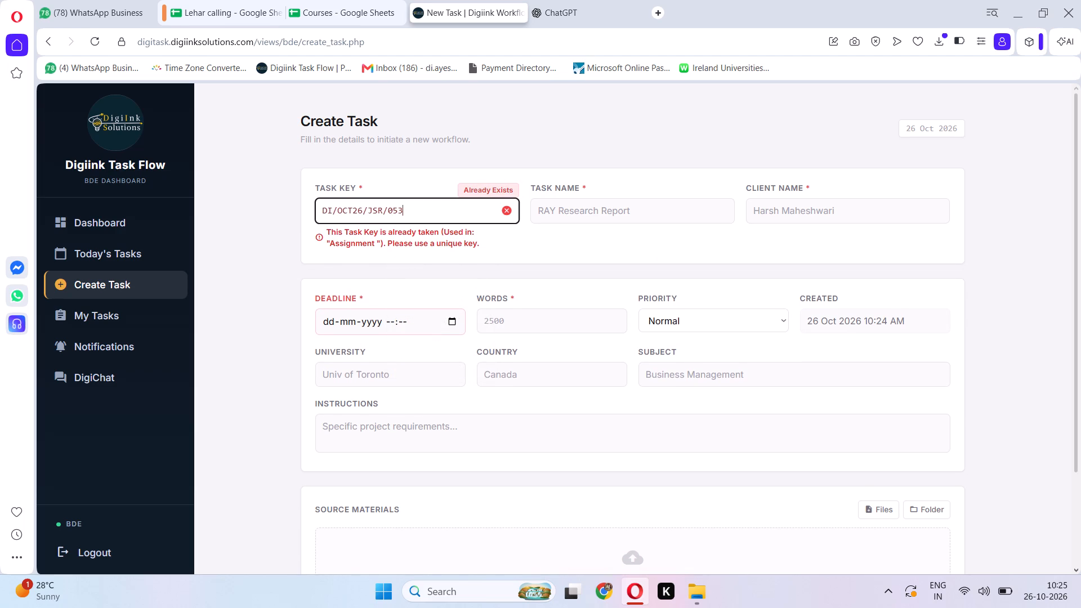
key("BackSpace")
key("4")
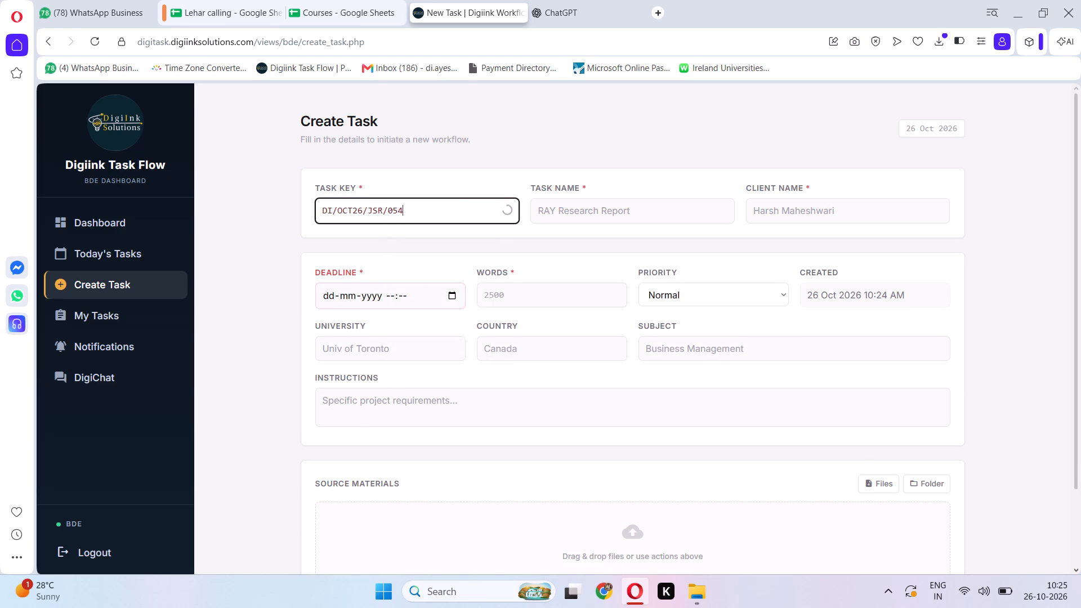
Set the task name to Assignment and the client name to ripa.
left_click(591, 226)
left_click(600, 212)
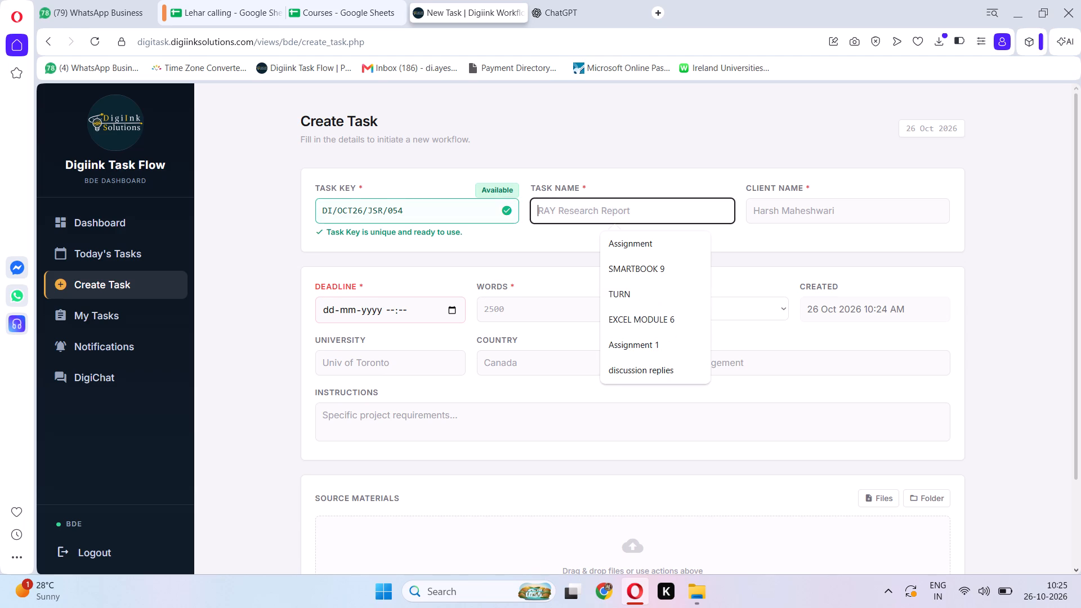
left_click(632, 238)
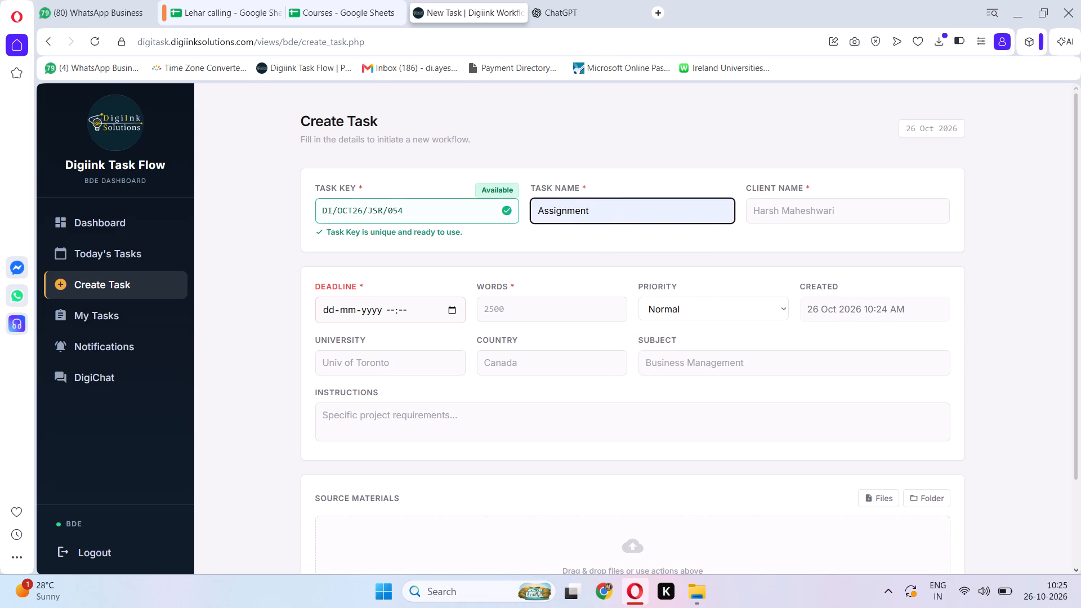
left_click(765, 213)
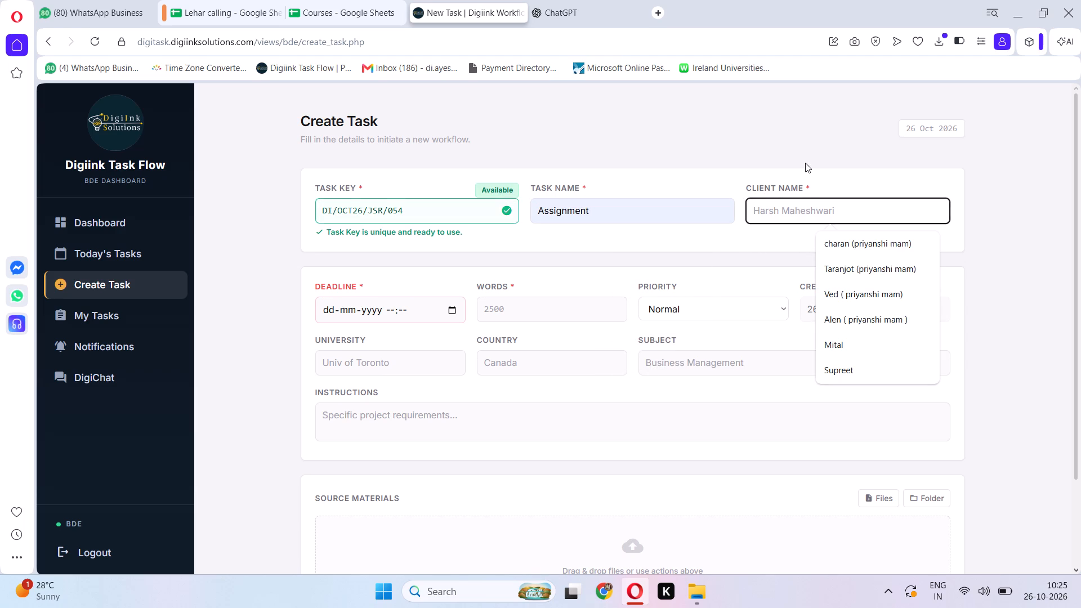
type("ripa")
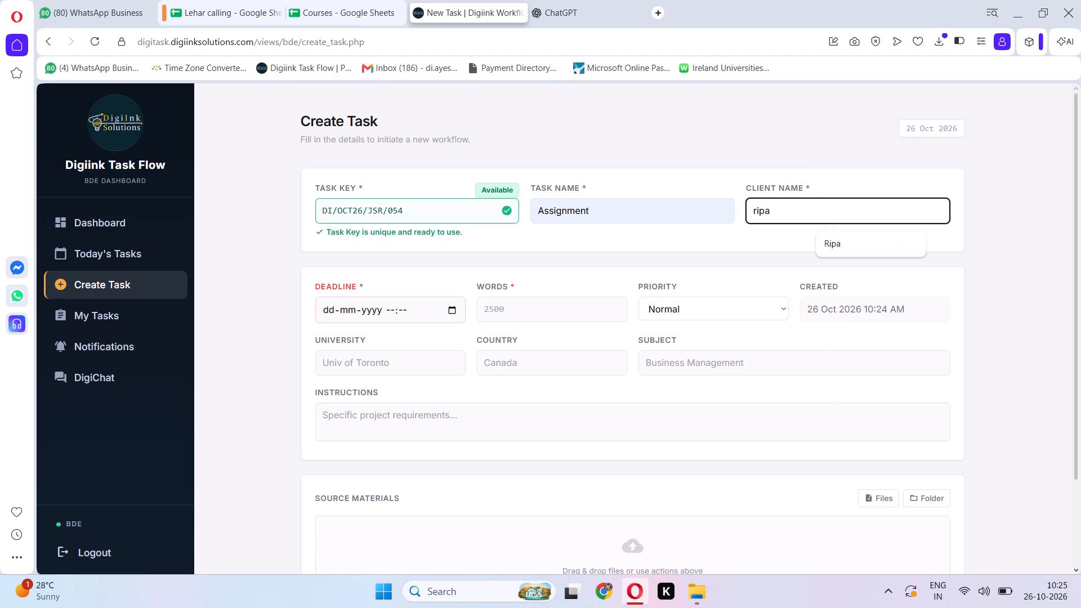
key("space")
left_click(543, 301)
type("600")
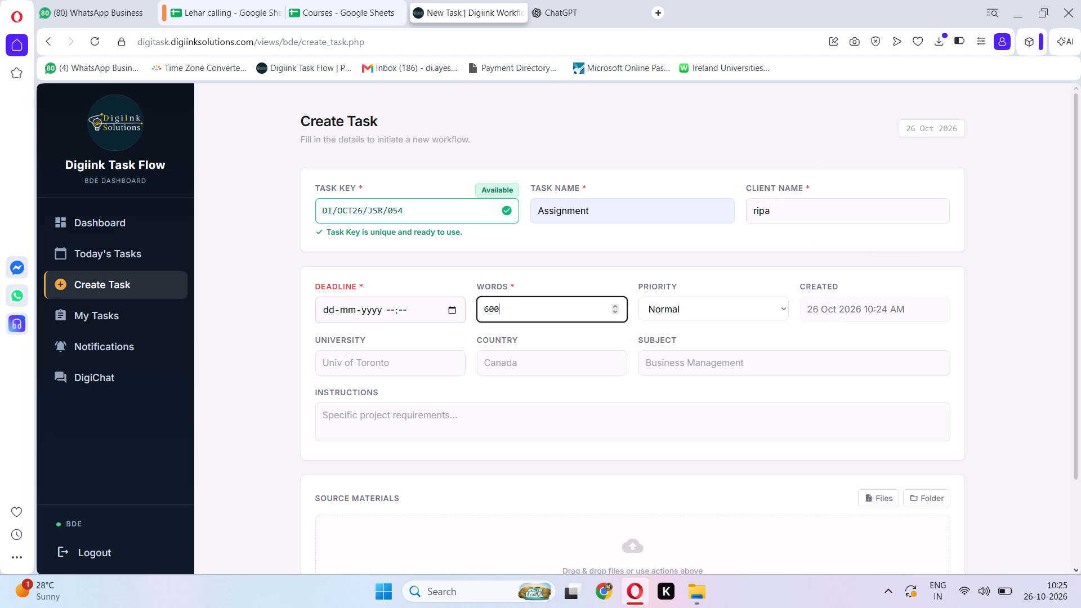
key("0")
left_click(449, 310)
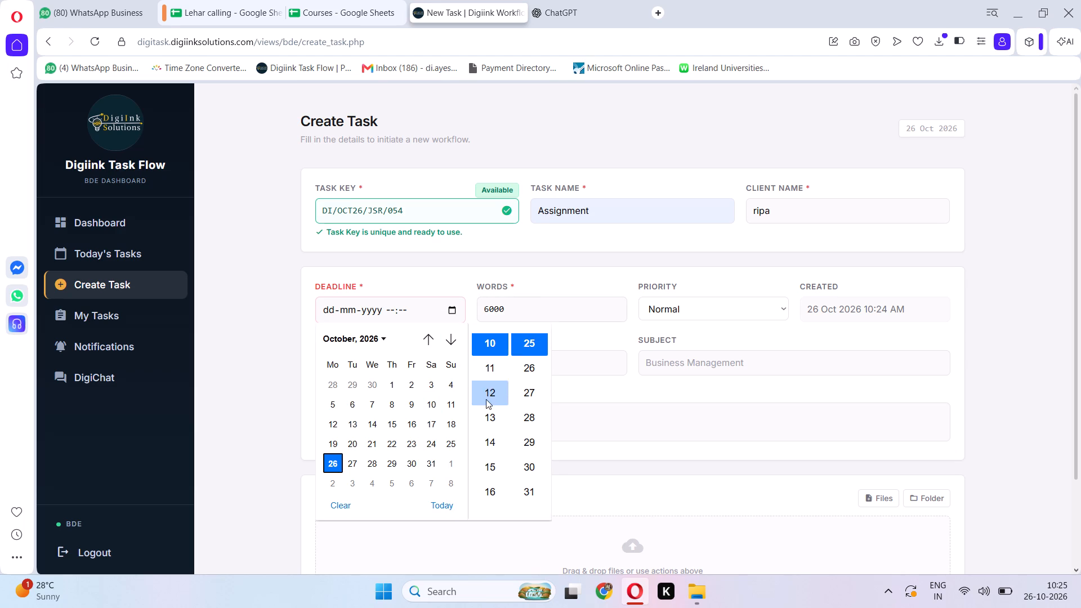
scroll(489, 477, "down", 1)
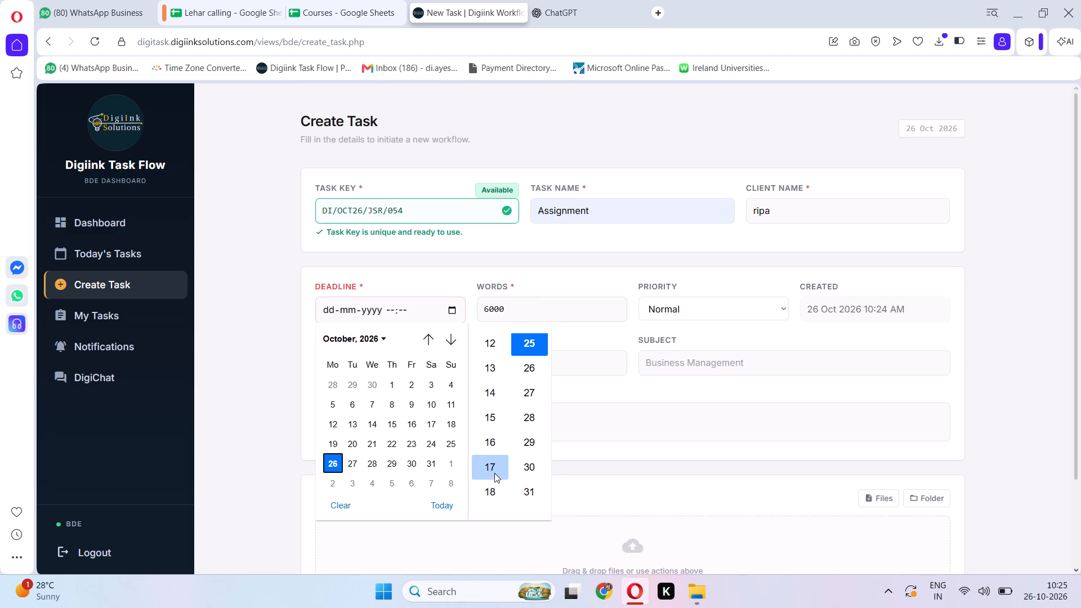
left_click(494, 472)
scroll(538, 436, "up", 1)
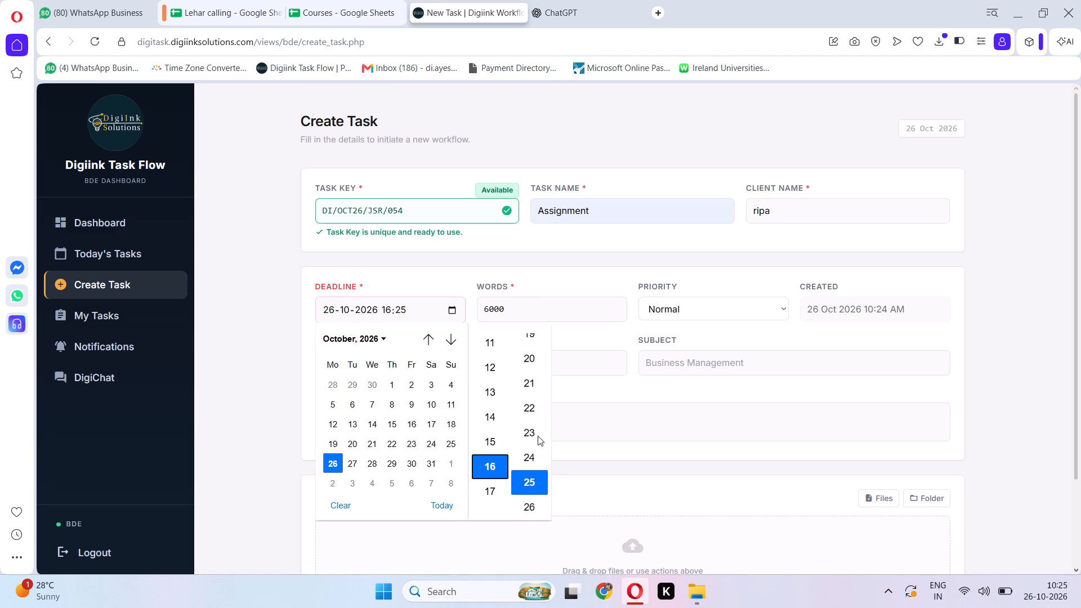
scroll(538, 436, "up", 1)
left_click(687, 471)
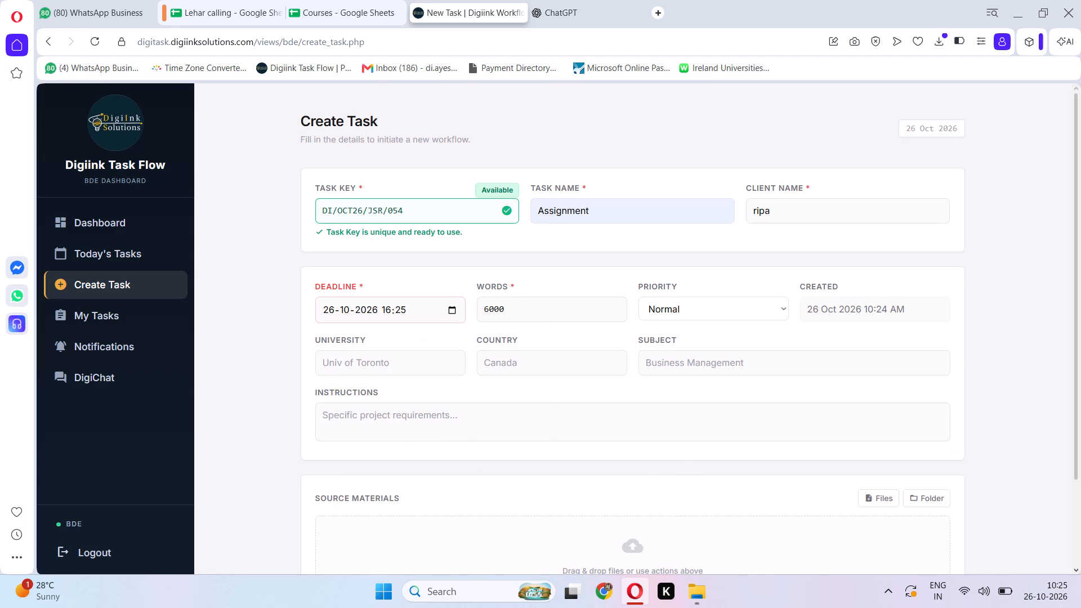
Set the task's country to Australia and its university to UOW.
left_click(504, 363)
left_click(555, 423)
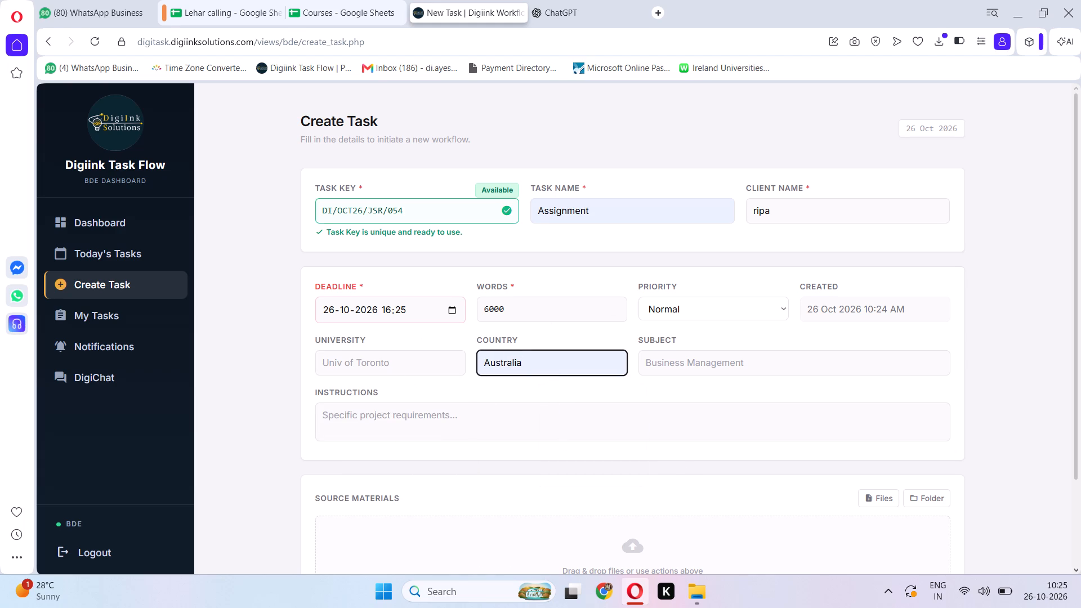
left_click(405, 352)
left_click(403, 355)
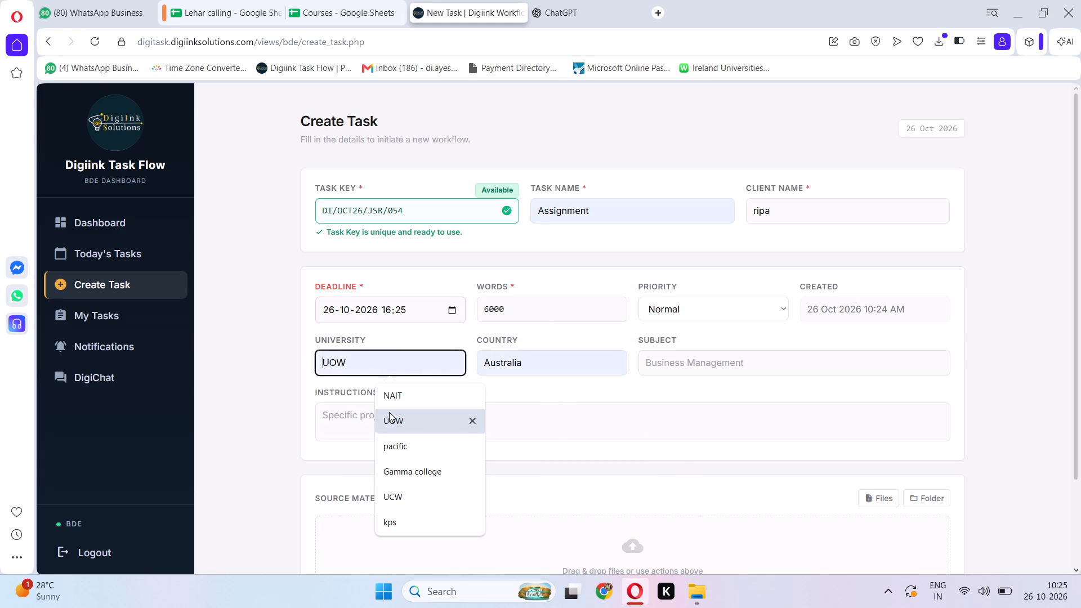
left_click(389, 414)
Begin filling in the subject of the new task.
left_click(661, 354)
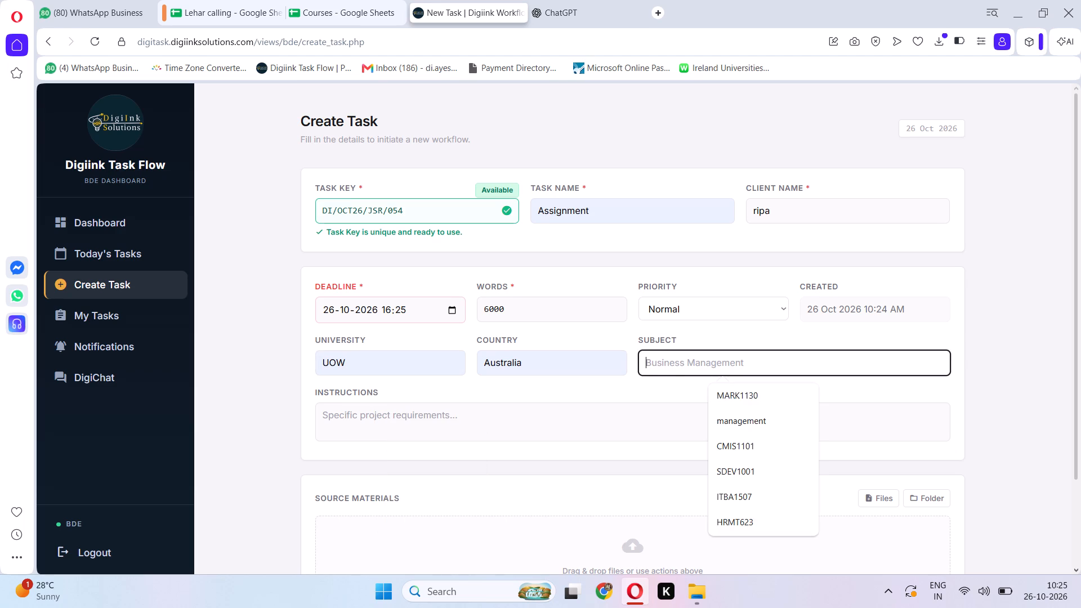
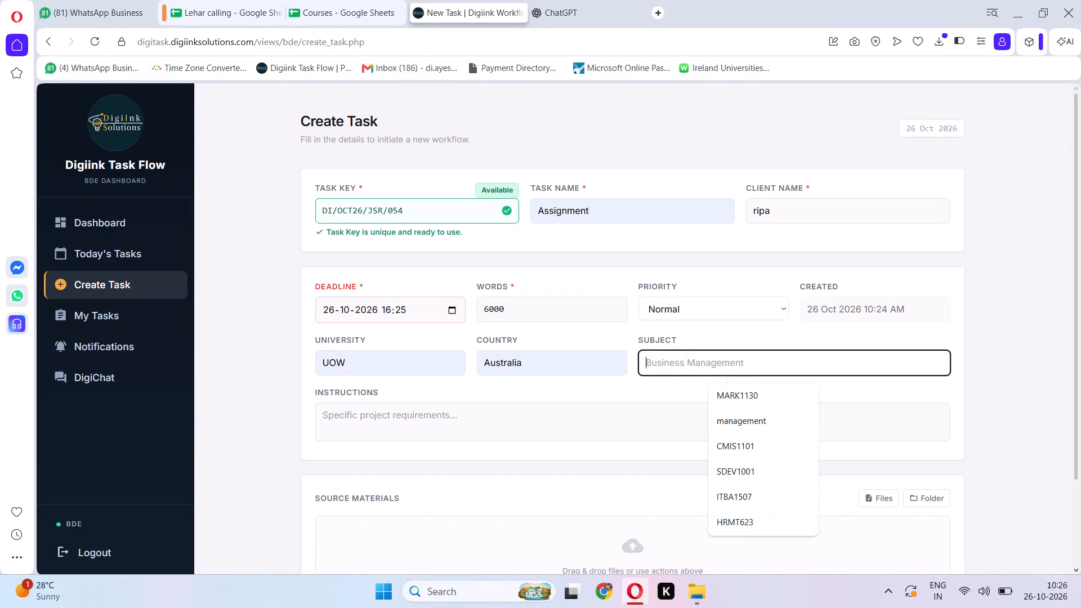
Set the new task's subject to EDGT634.
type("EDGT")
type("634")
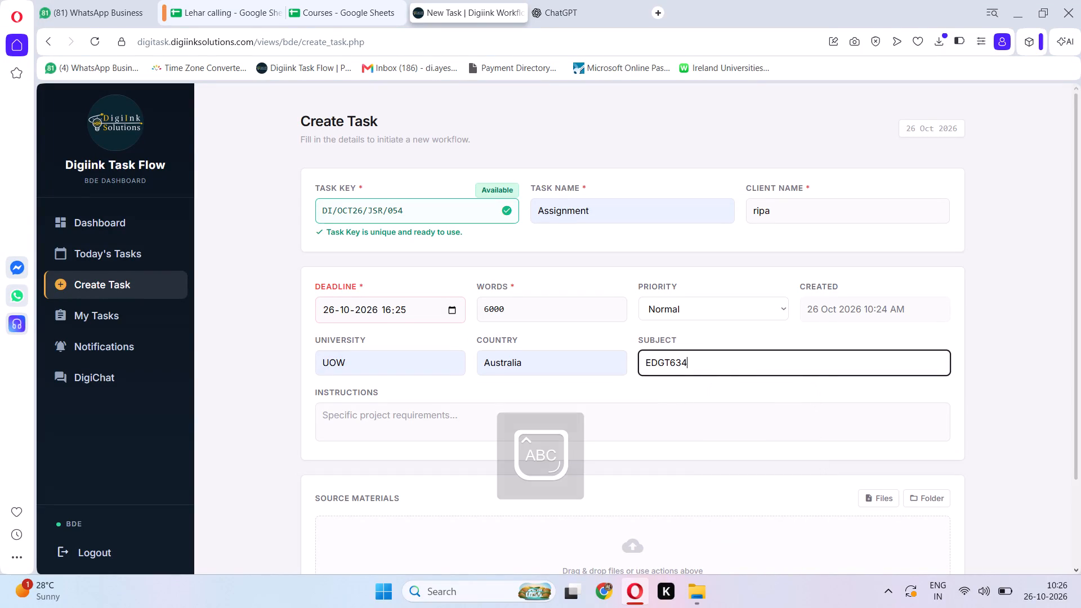
Paste the copied assignment brief into the task's instructions.
left_click(403, 425)
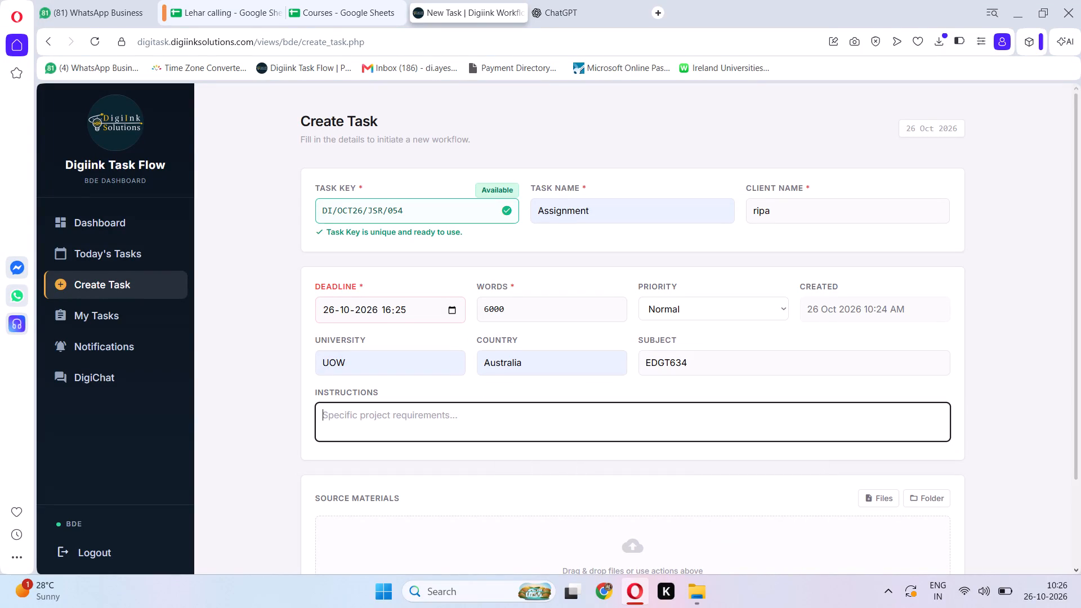
key("ctrl+v")
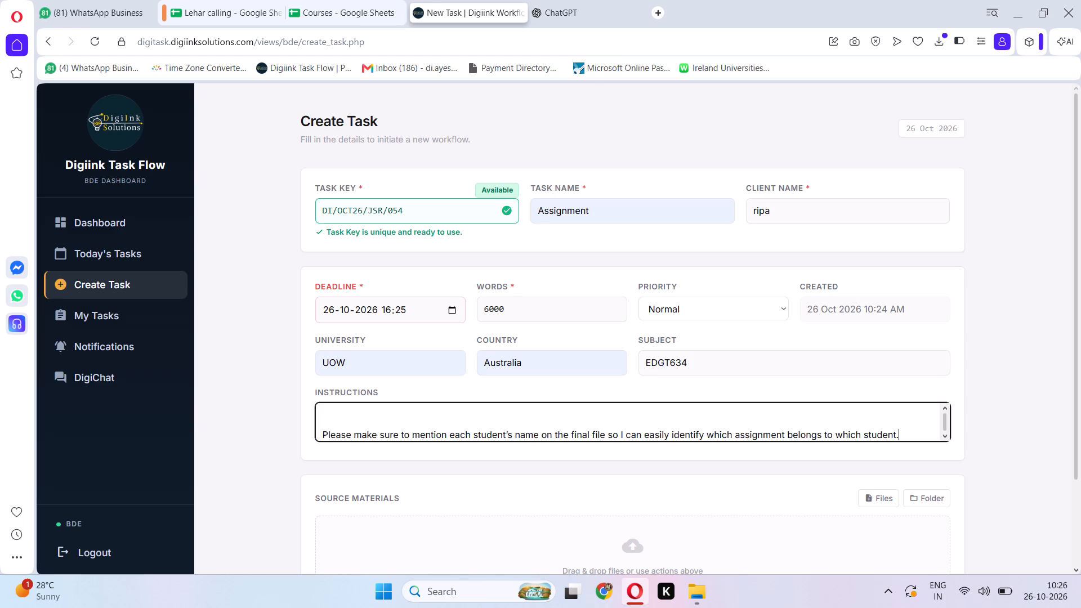
Read through the pasted instructions from beginning to end to check the notes for each student.
scroll(444, 433, "up", 4)
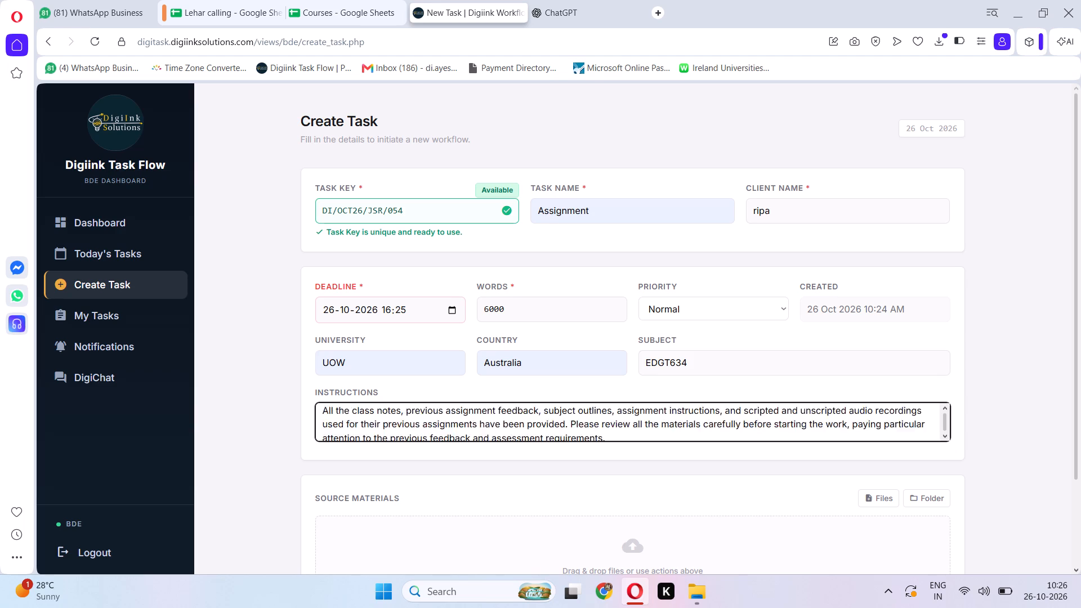
scroll(444, 433, "up", 4)
scroll(444, 433, "down", 2)
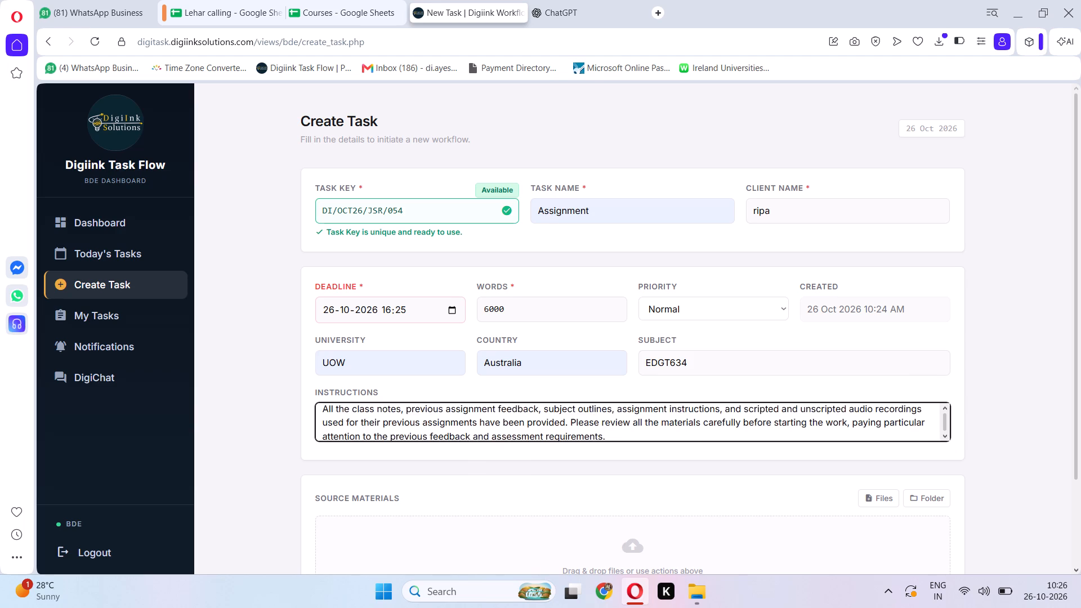
scroll(444, 433, "down", 2)
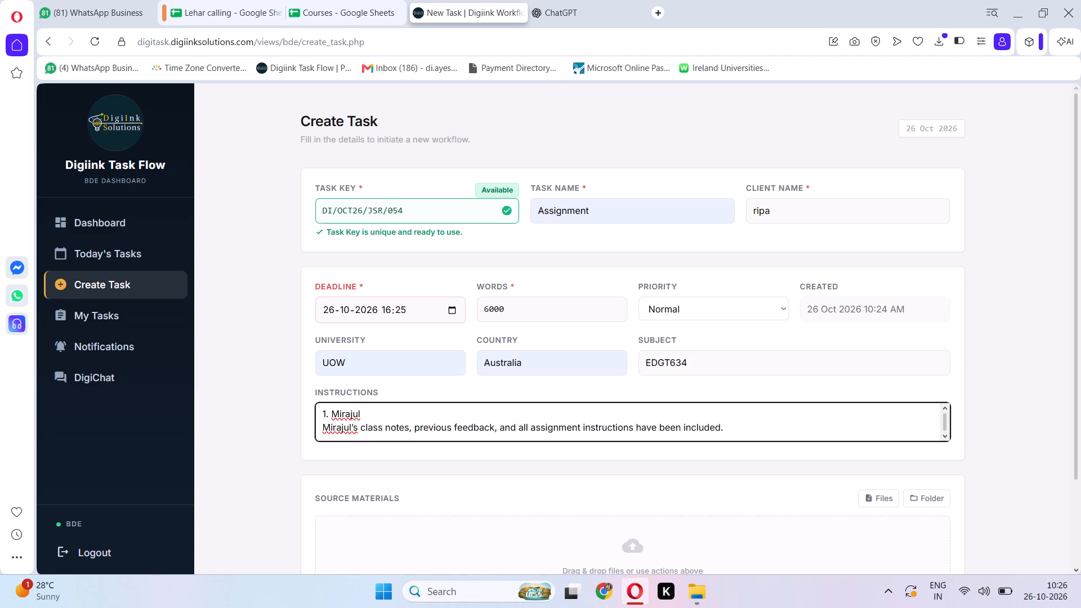
scroll(541, 428, "down", 2)
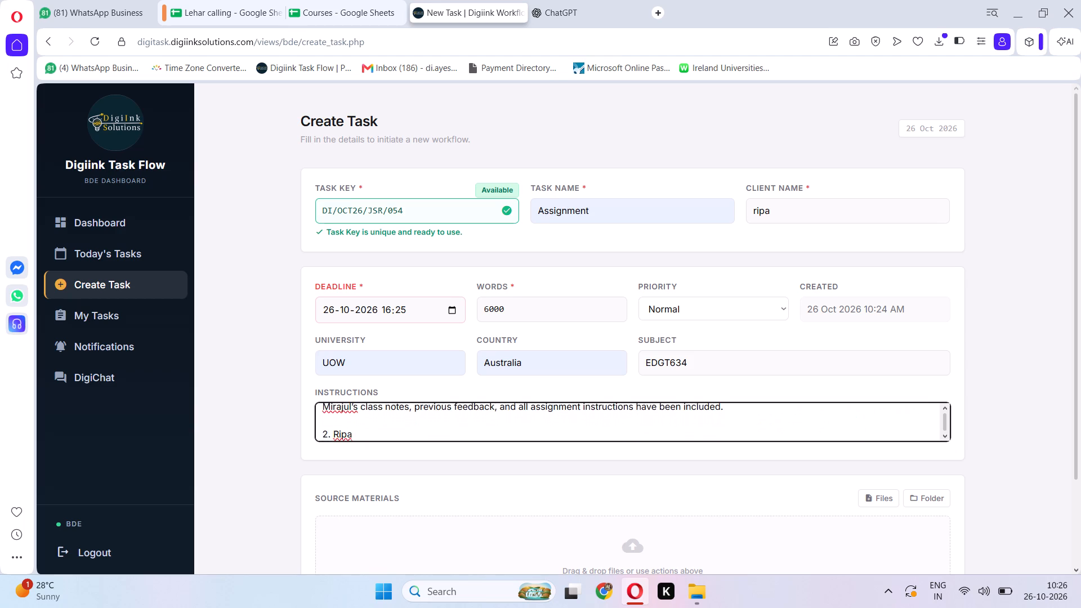
scroll(541, 428, "down", 6)
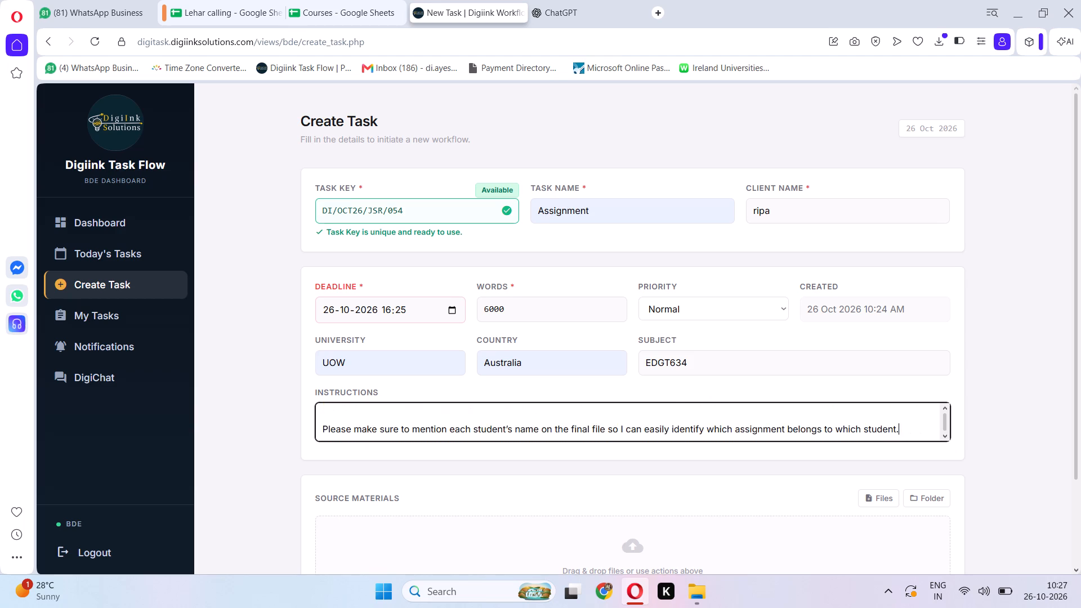
Attach the downloaded file mirajul 934.zip to the task's source materials.
scroll(541, 428, "down", 2)
left_click(869, 393)
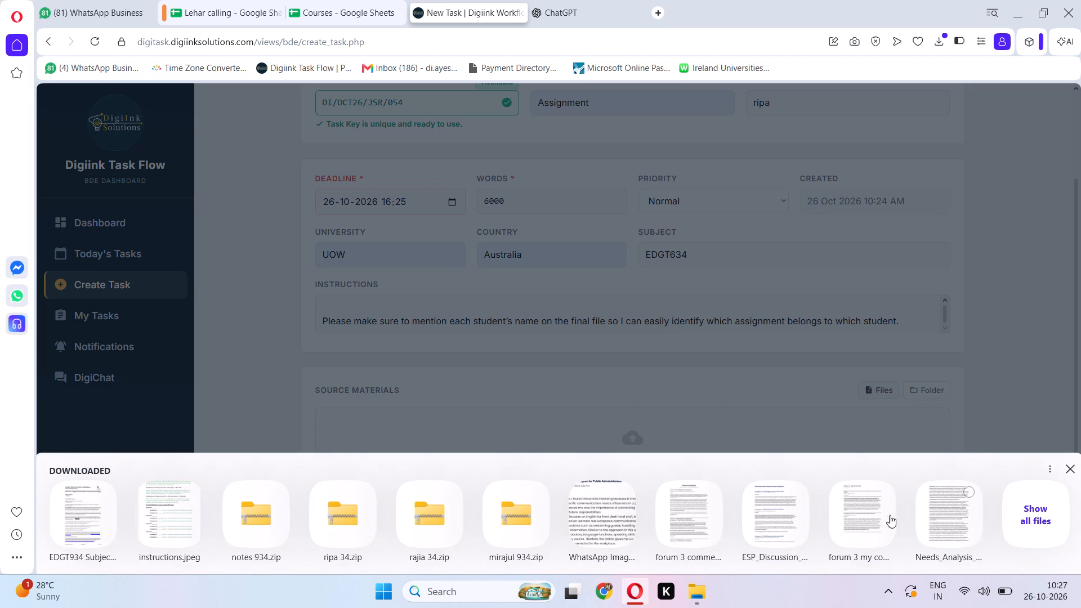
left_click(524, 510)
Add the EDGT934 Subject Outline PDF, instructions.jpeg, notes 934.zip, ripa 34.zip and rajia 34.zip to the source materials.
left_click(878, 439)
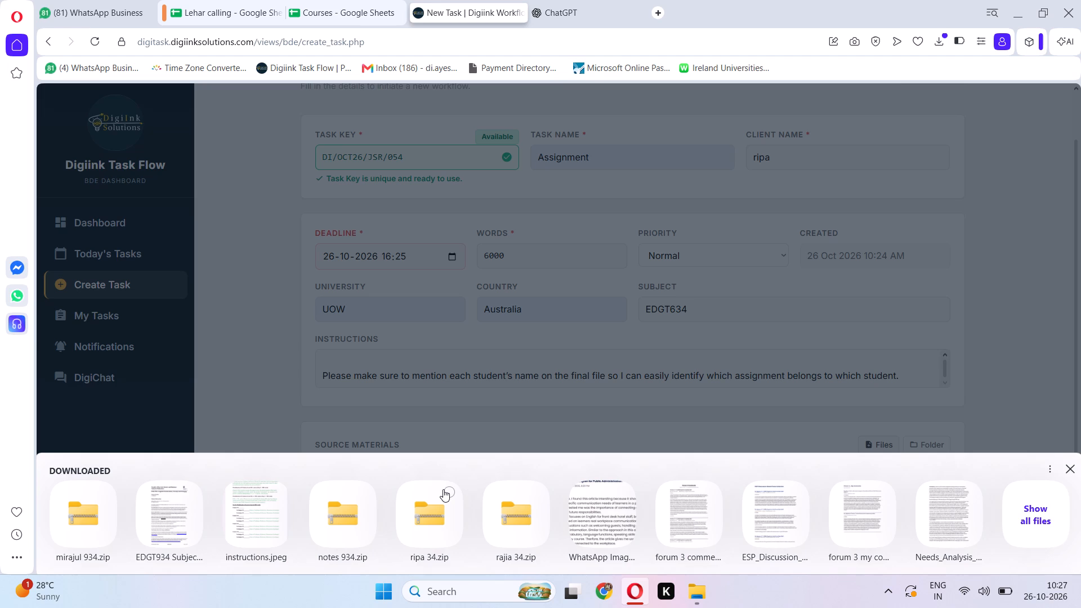
left_click(188, 489)
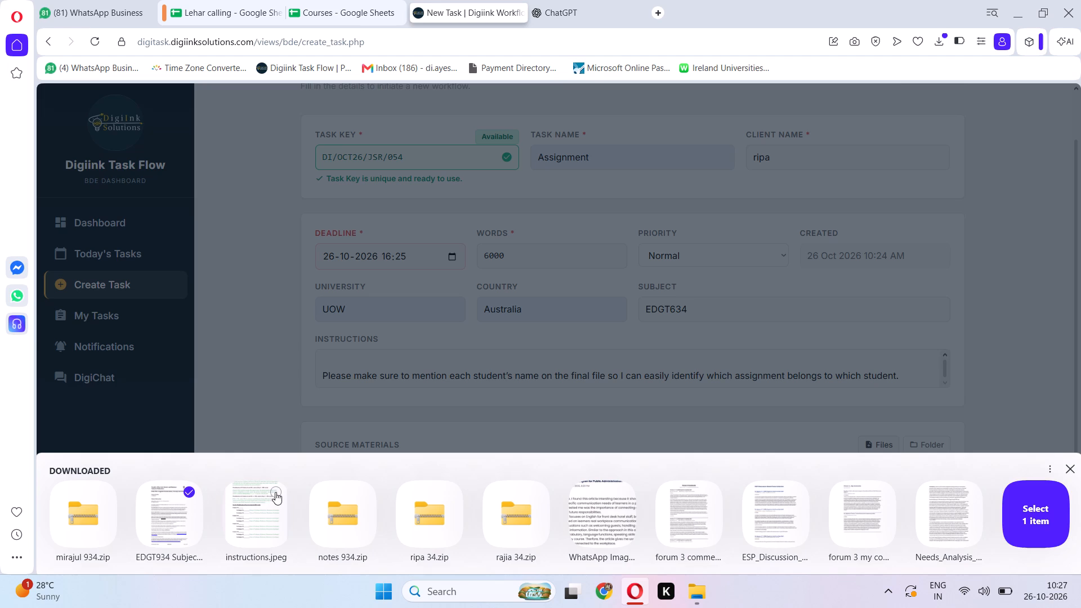
left_click(275, 492)
left_click(363, 488)
left_click(454, 490)
left_click(537, 494)
left_click(1025, 511)
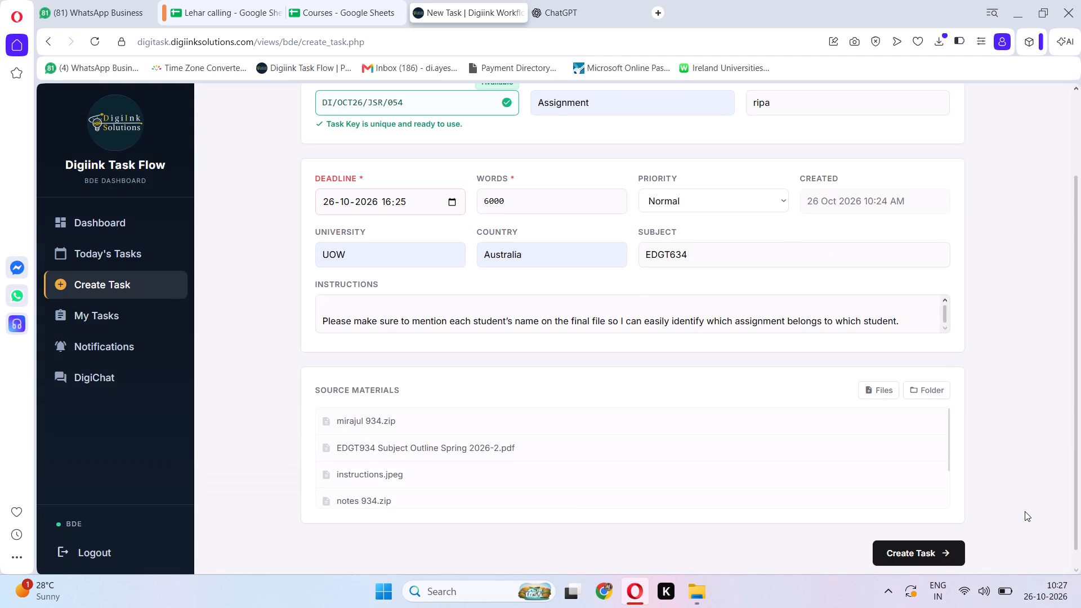
Submit the completed form to create the task.
left_click(906, 552)
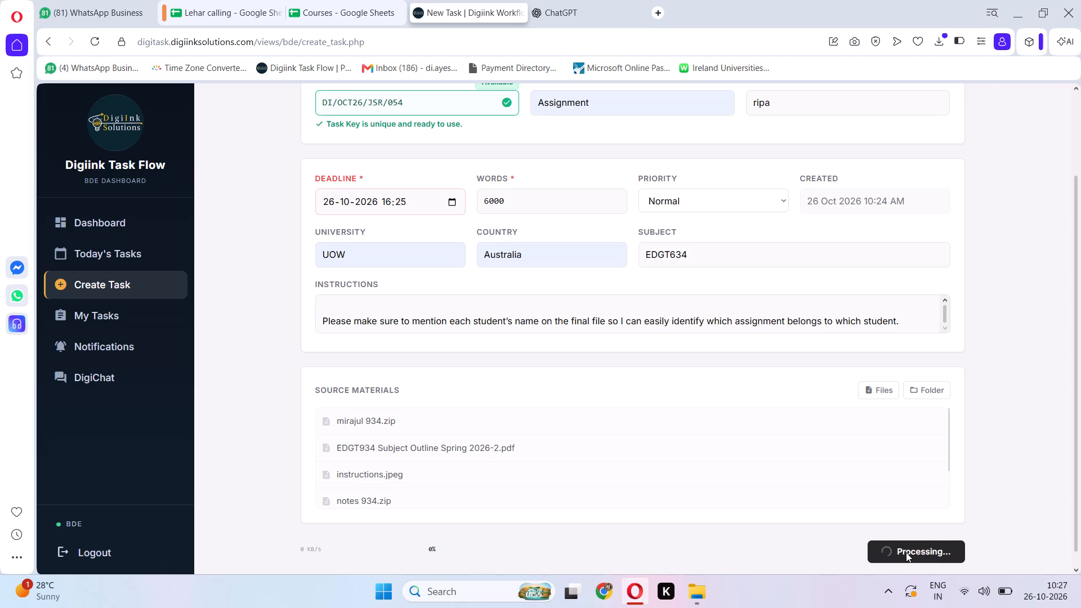
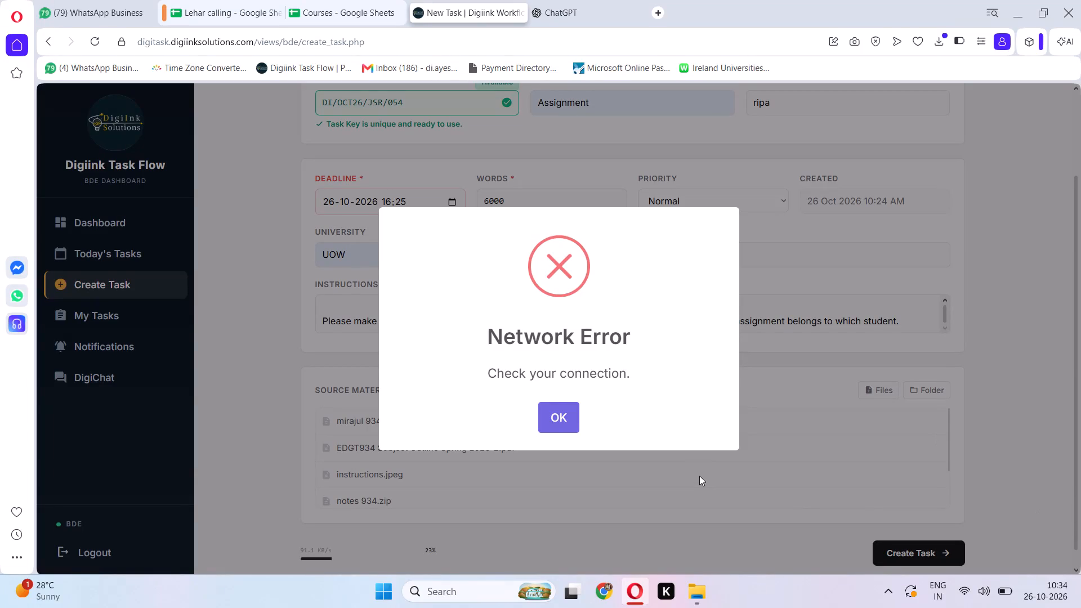
Dismiss the error message and resubmit the completed form to create task DI/OCT26/JSR/054 with its source materials.
left_click(552, 421)
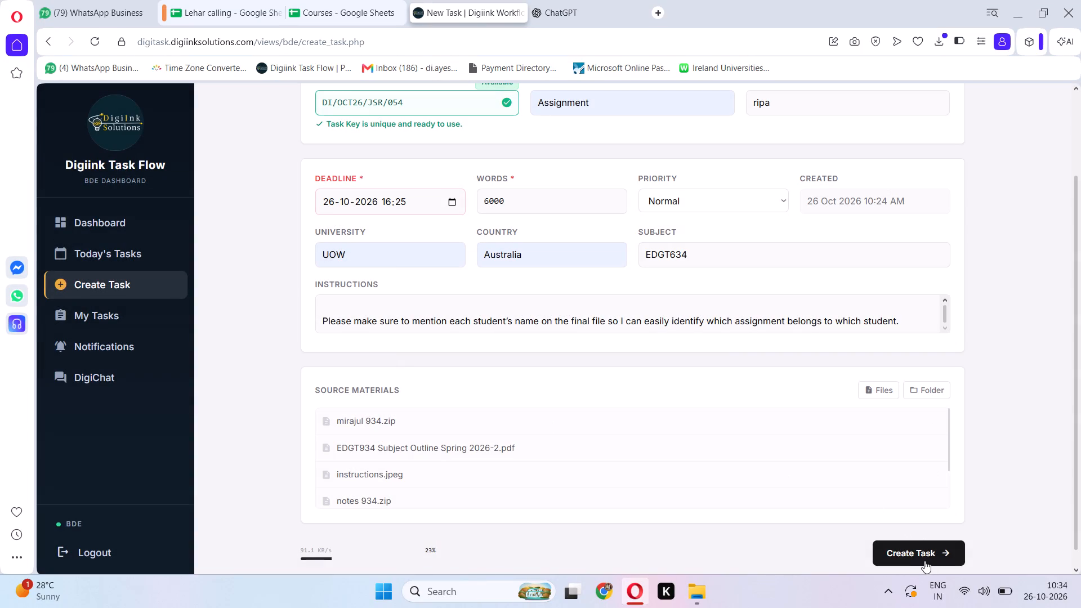
left_click(913, 555)
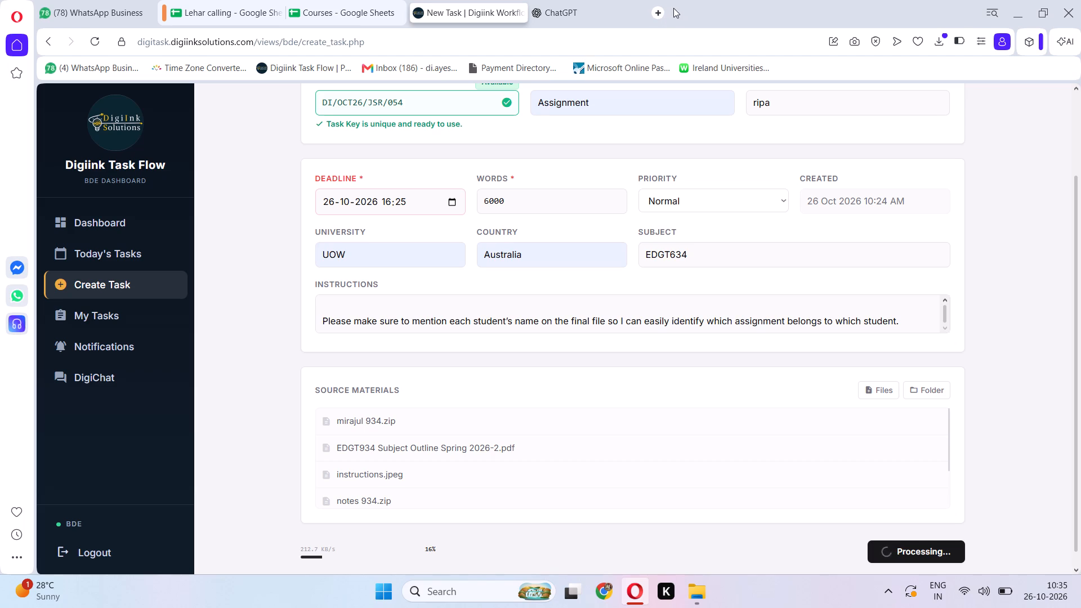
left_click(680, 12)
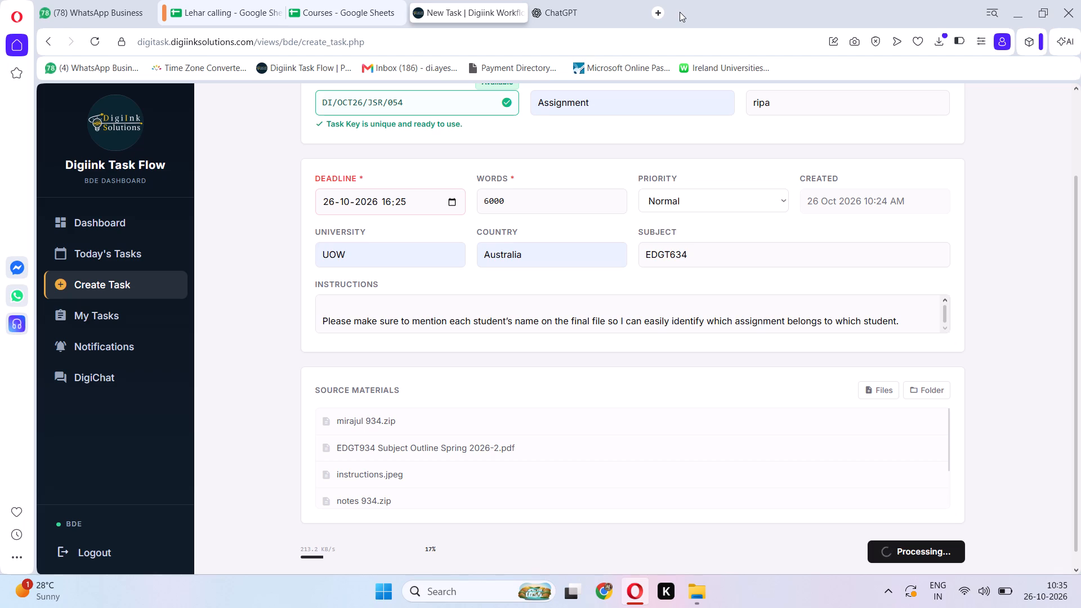
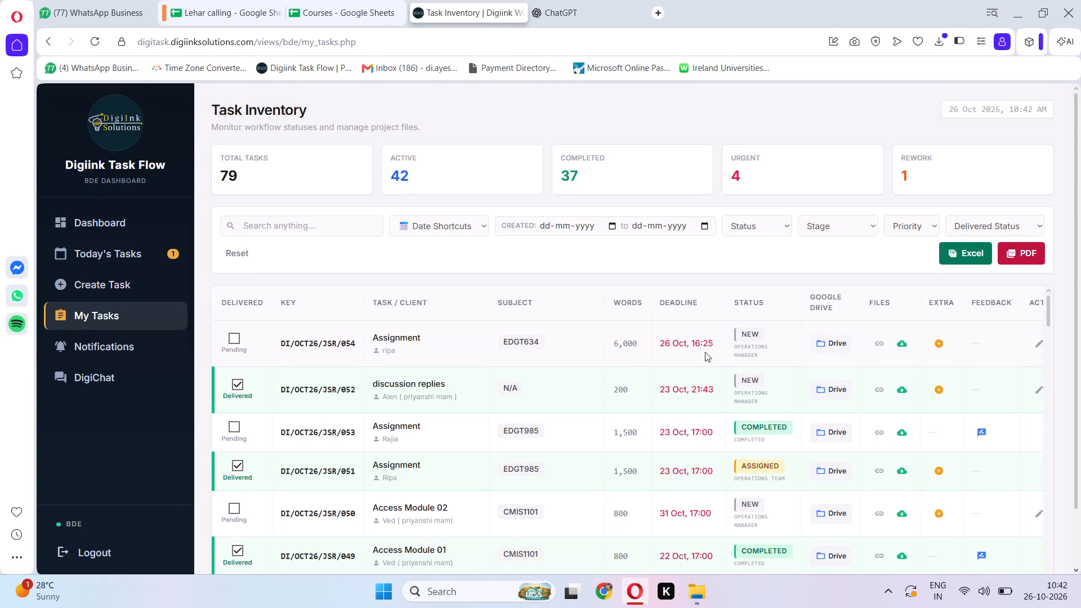
Open task DI/OCT26/JSR/054 for editing, read through its details, full instructions and materials section, and return to the task inventory.
left_click(1035, 349)
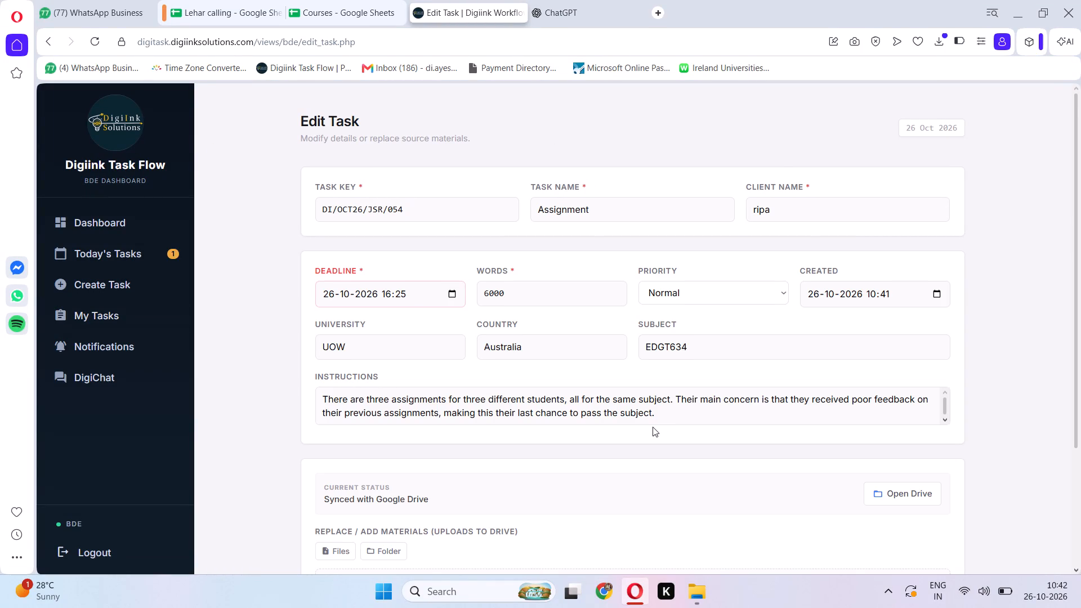
scroll(653, 427, "down", 1)
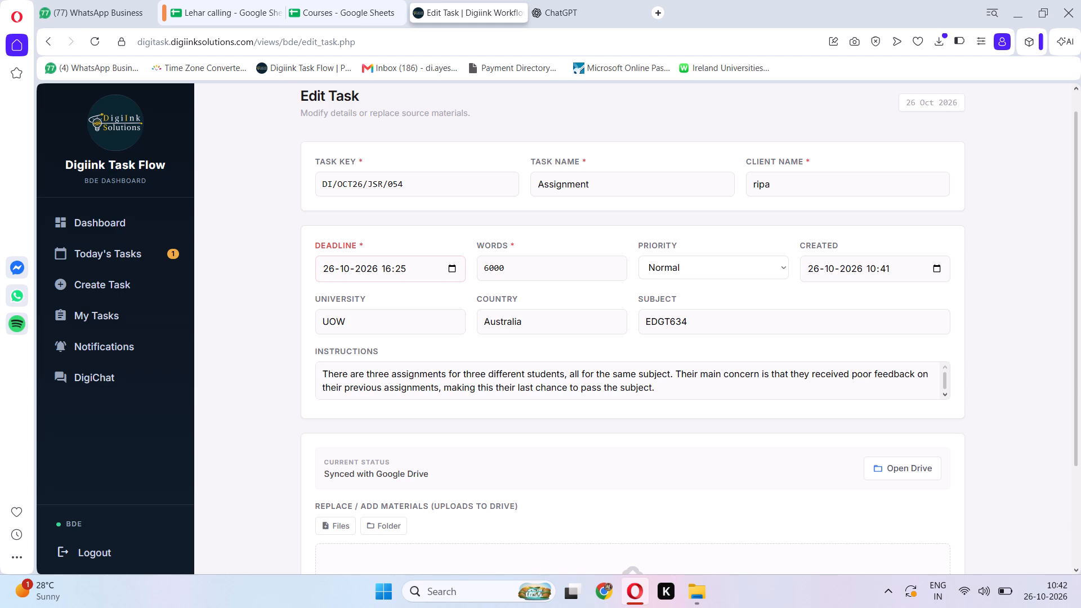
scroll(615, 381, "down", 2)
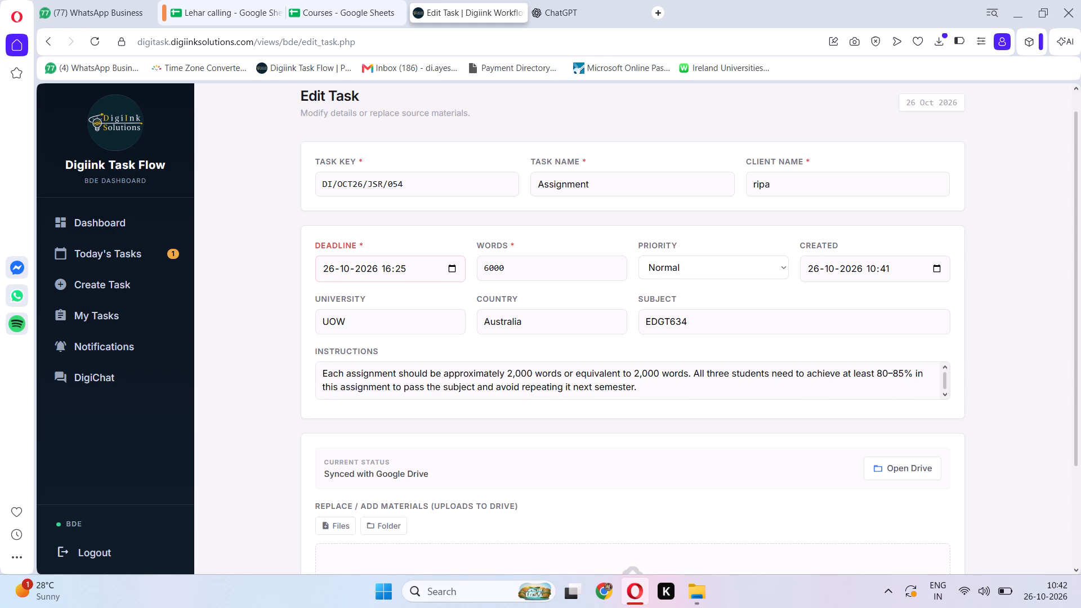
scroll(615, 381, "down", 4)
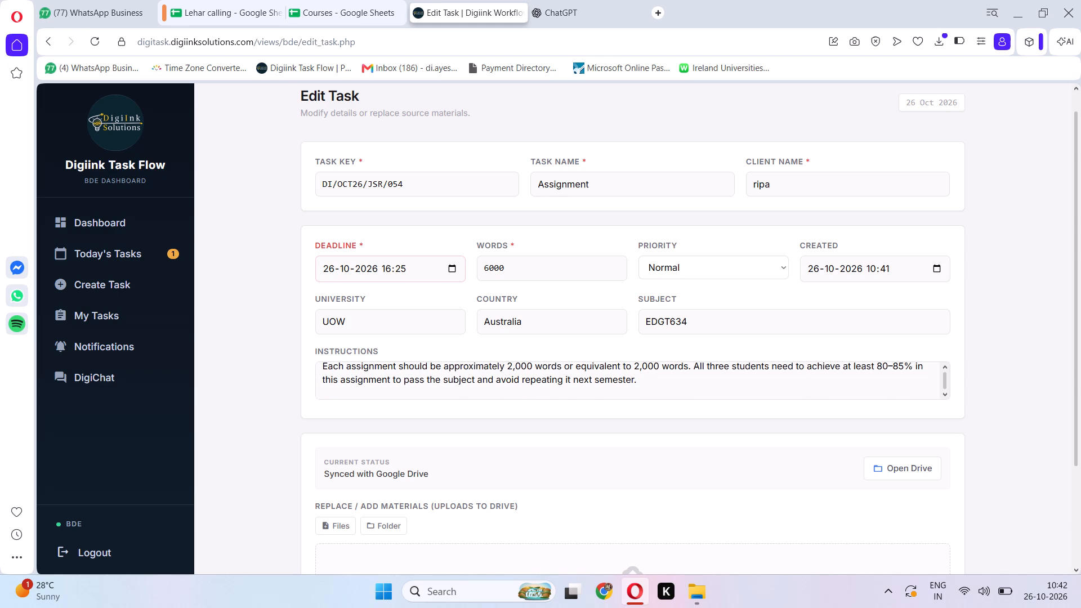
scroll(615, 381, "down", 1)
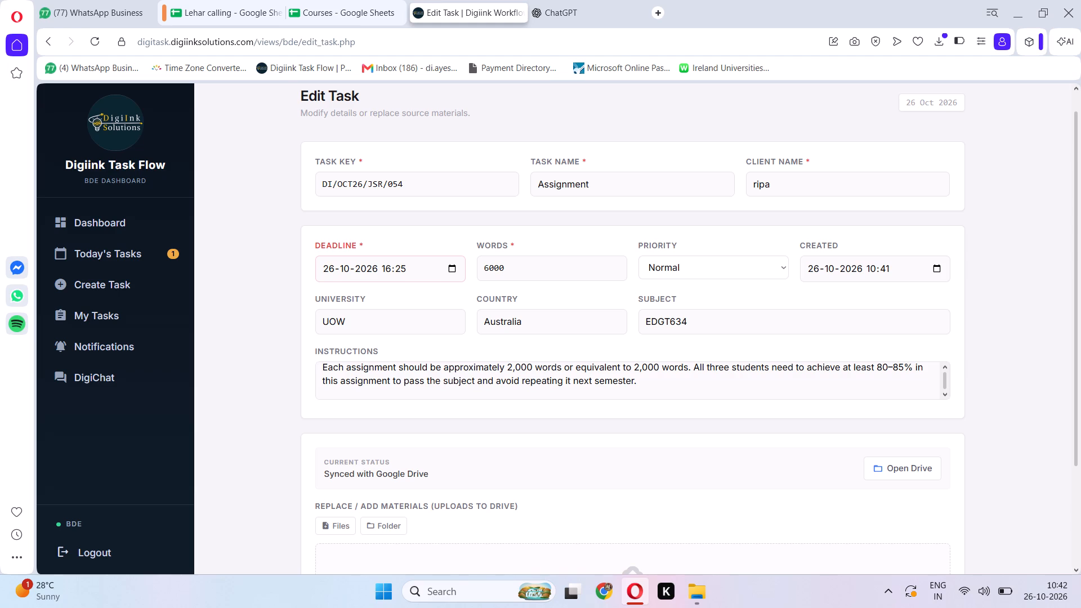
scroll(615, 381, "down", 2)
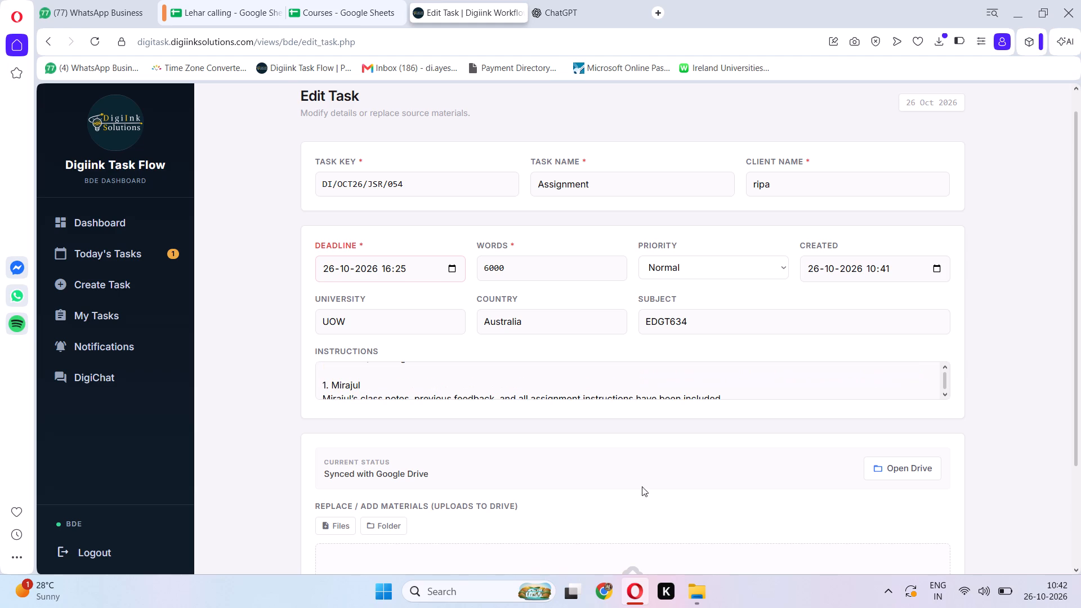
scroll(637, 369, "down", 1)
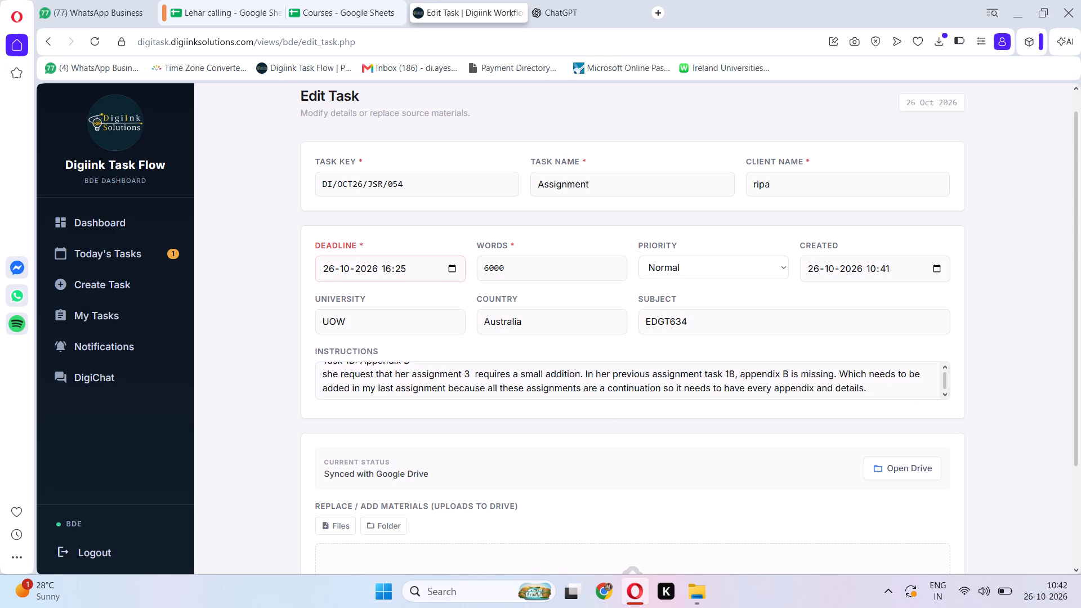
scroll(637, 369, "down", 1)
scroll(637, 369, "right", 1)
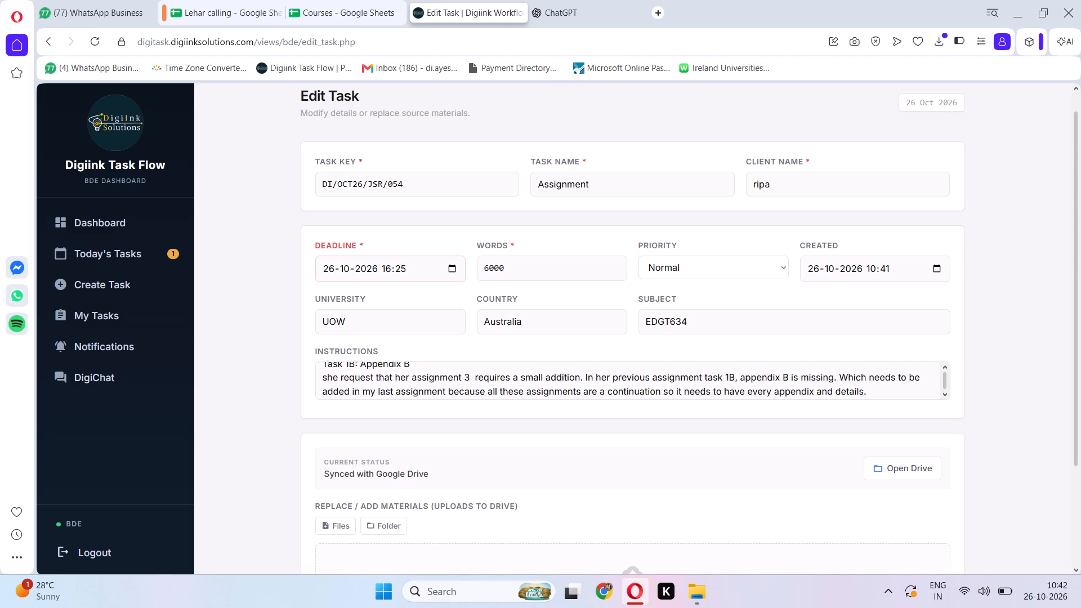
scroll(637, 369, "right", 1)
scroll(637, 369, "down", 3)
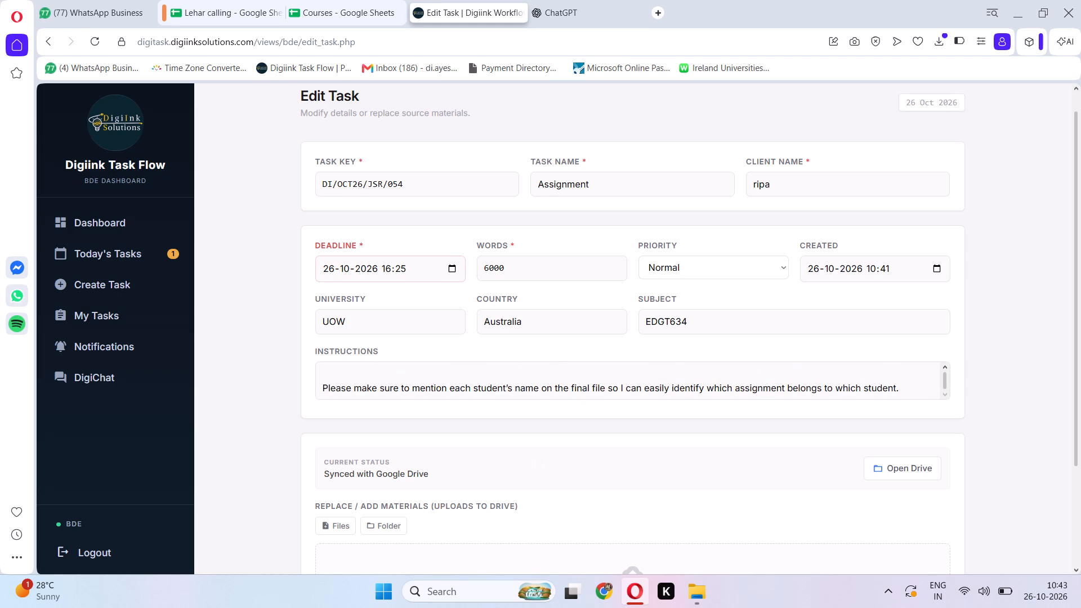
scroll(597, 432, "down", 2)
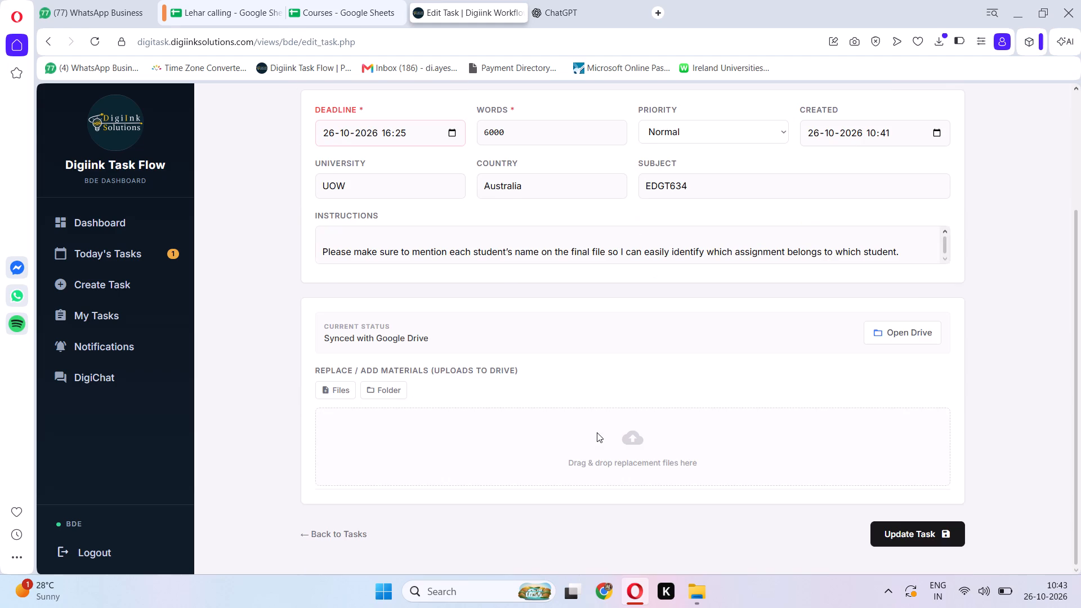
scroll(597, 432, "down", 1)
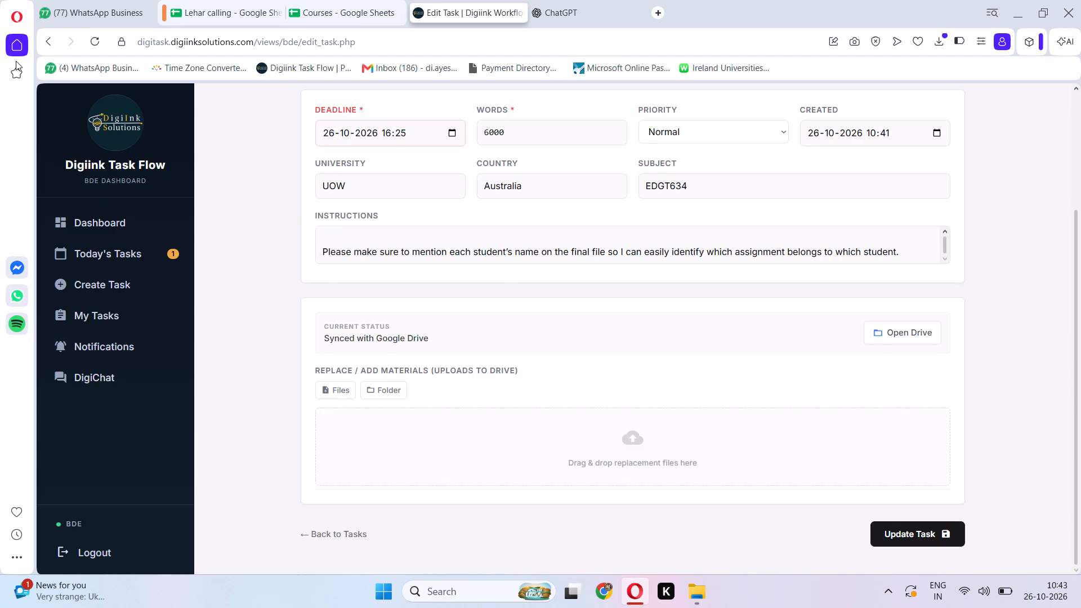
left_click(45, 38)
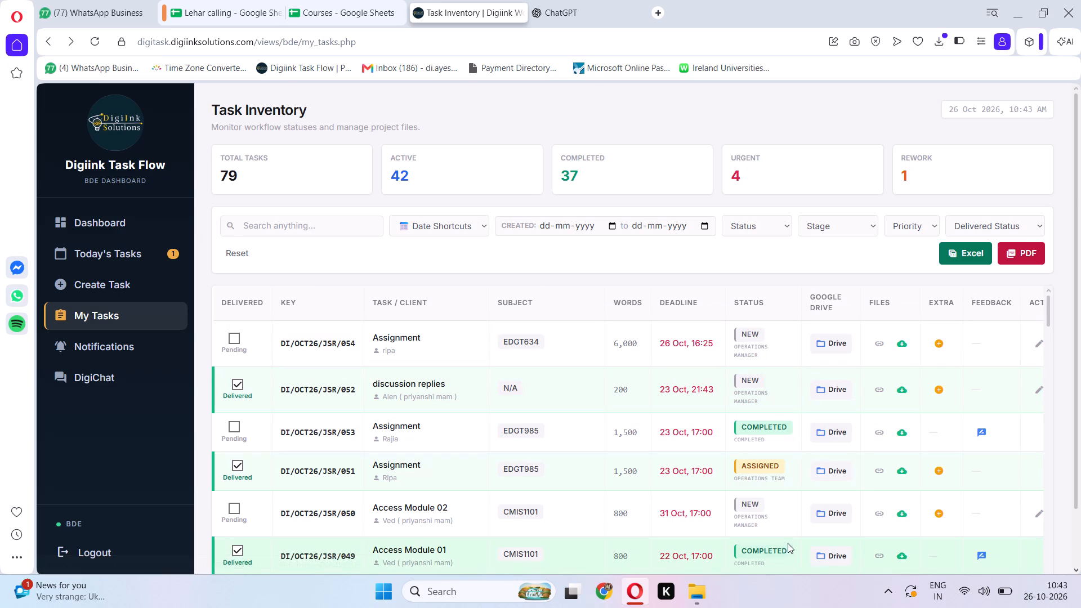
Check the Operations folder of task DI/OCT26/JSR/054 in Google Drive and close it.
left_click(819, 446)
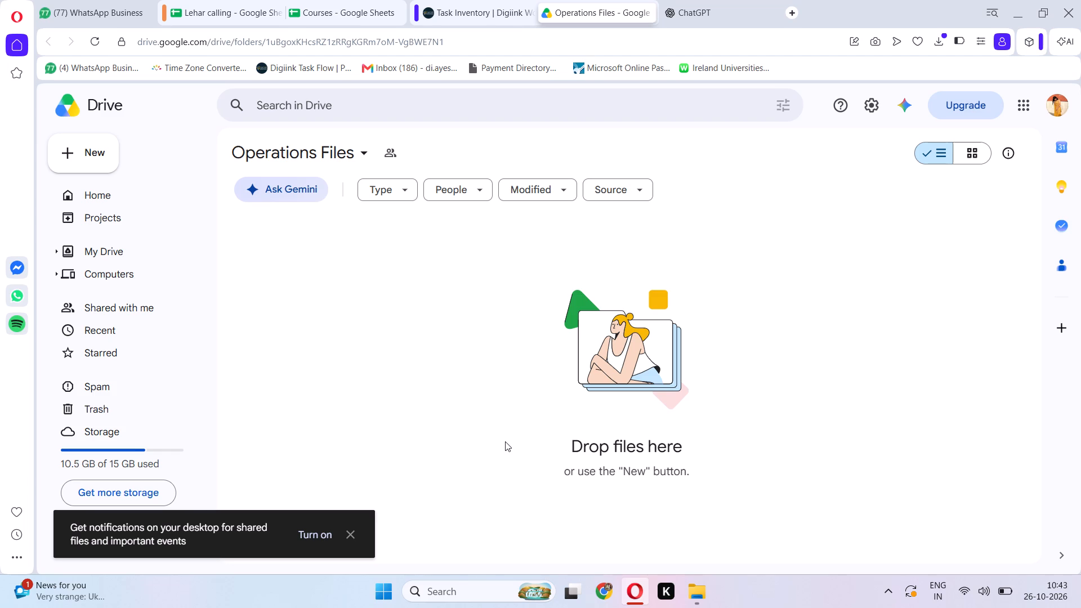
left_click(651, 16)
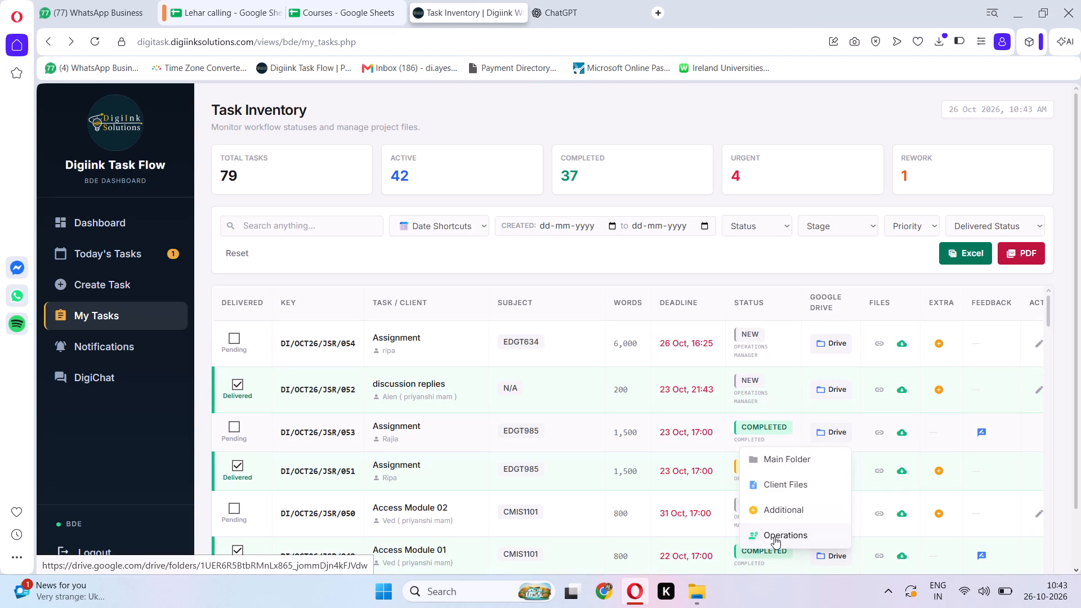
Open the Operations folder of task DI/OCT26/JSR/053 in Google Drive and view the report JSR_053.pdf.
left_click(772, 541)
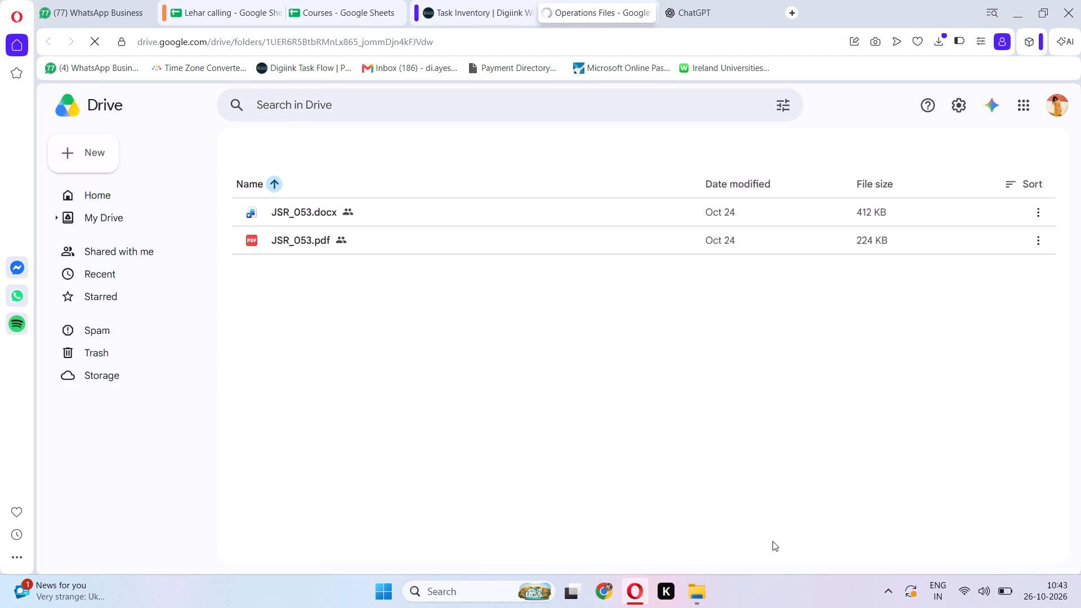
triple_click(629, 275)
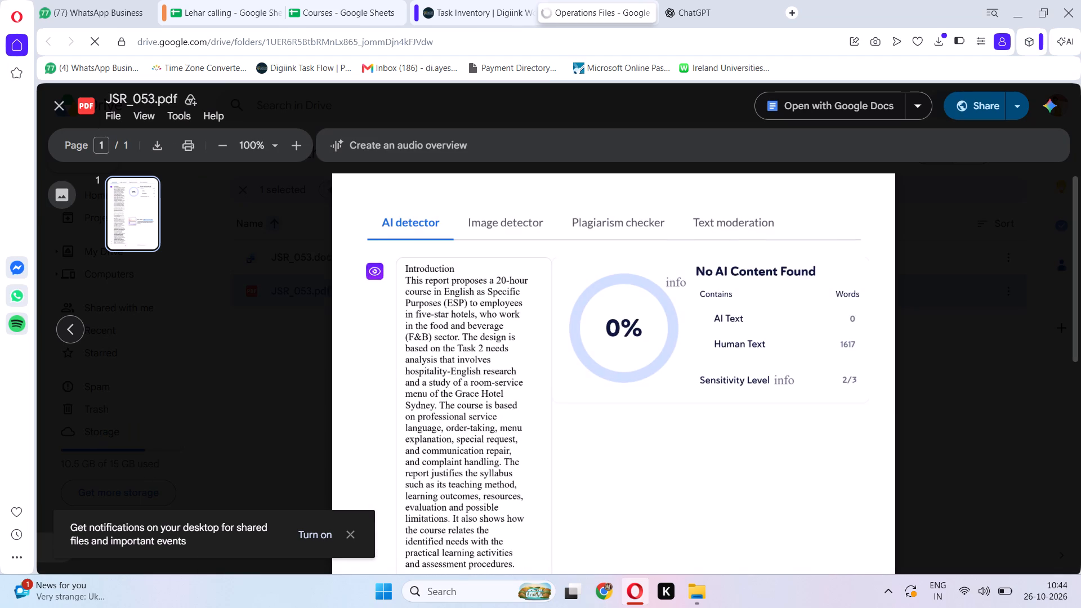
left_click(58, 100)
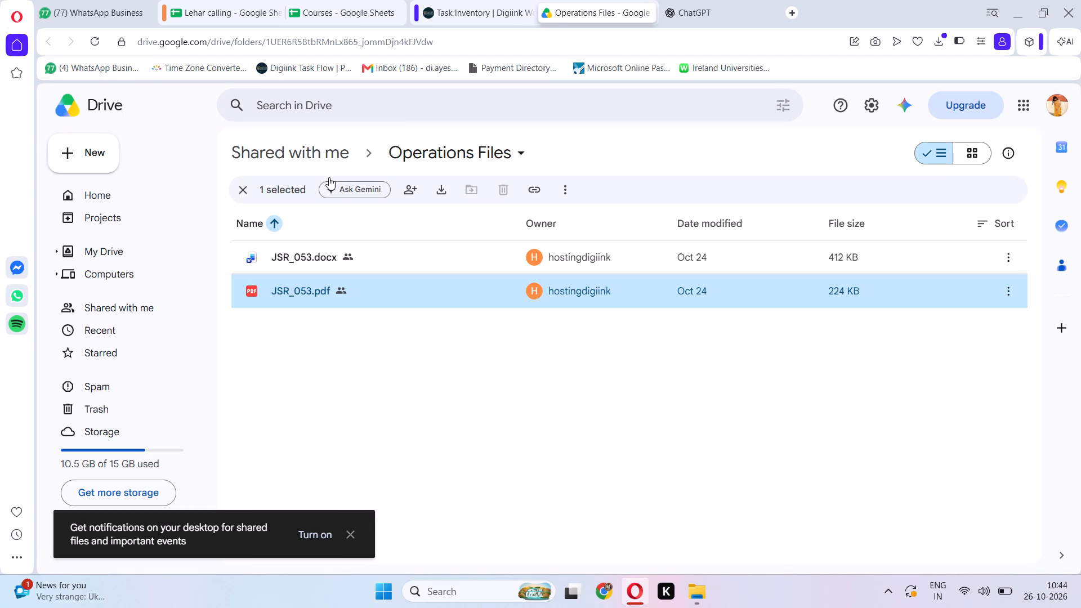
Download JSR_053.docx from the Operations Files folder of task DI/OCT26/JSR/053.
left_click(456, 5)
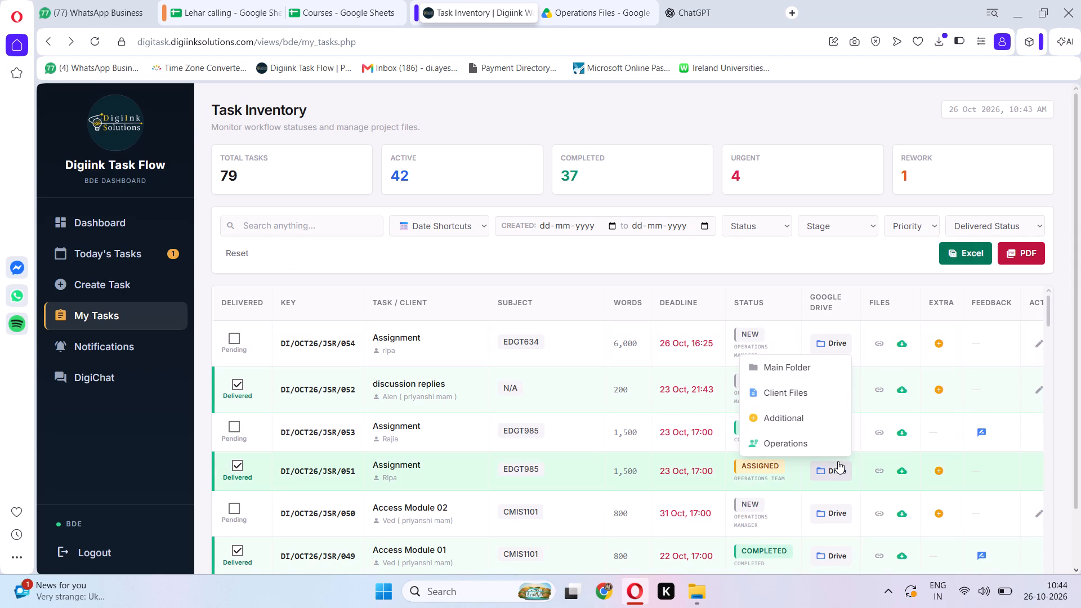
left_click(605, 20)
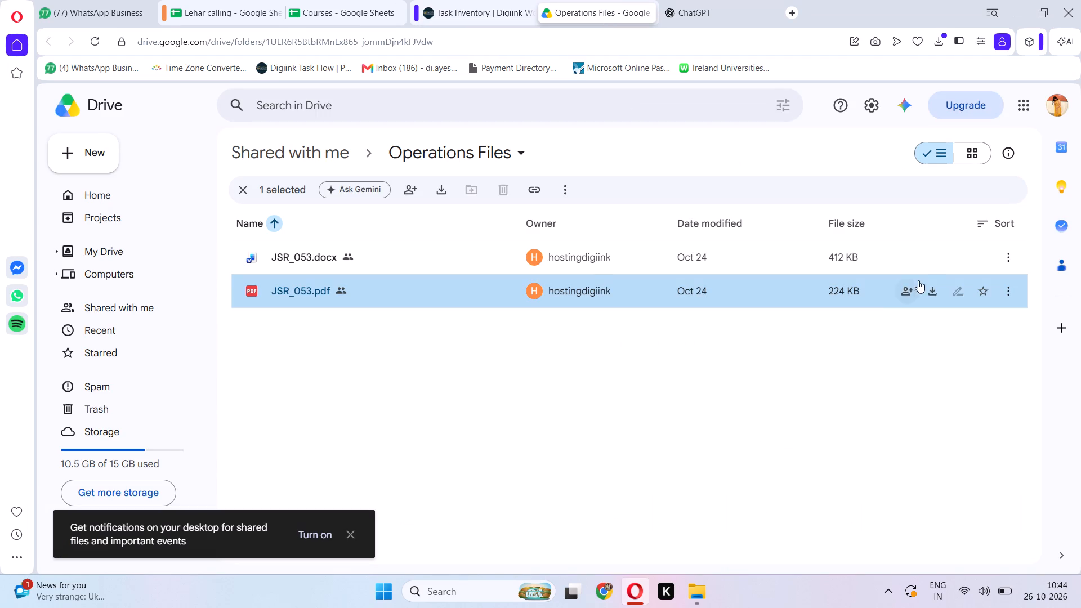
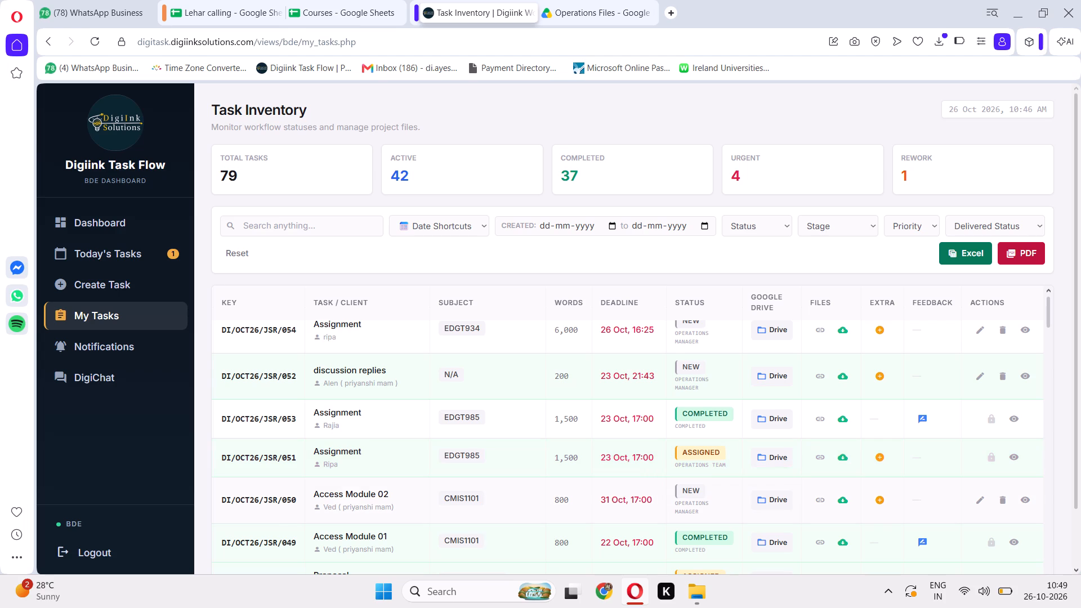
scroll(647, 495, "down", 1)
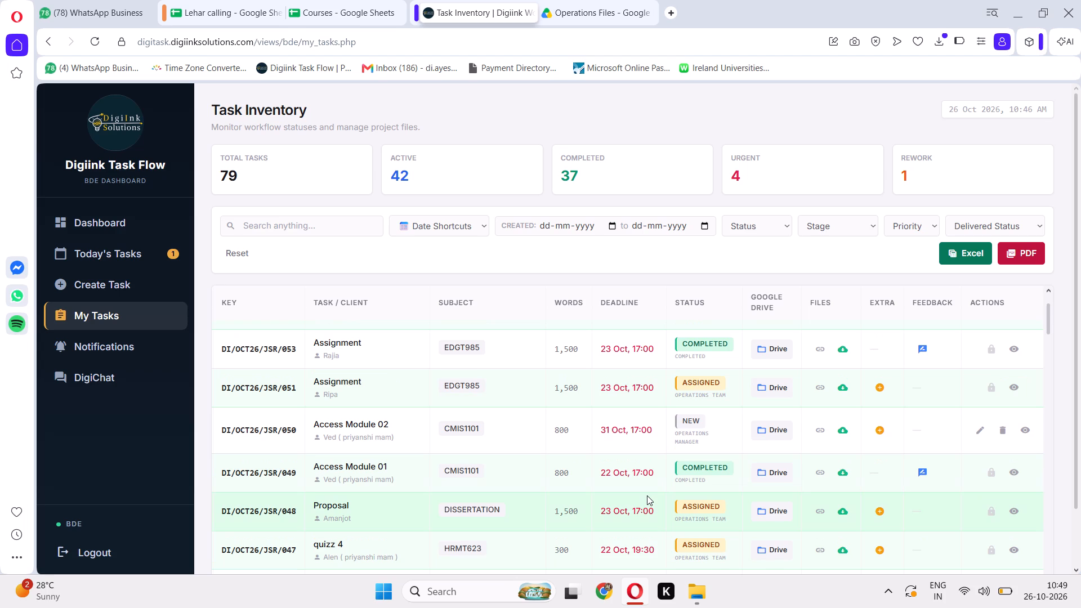
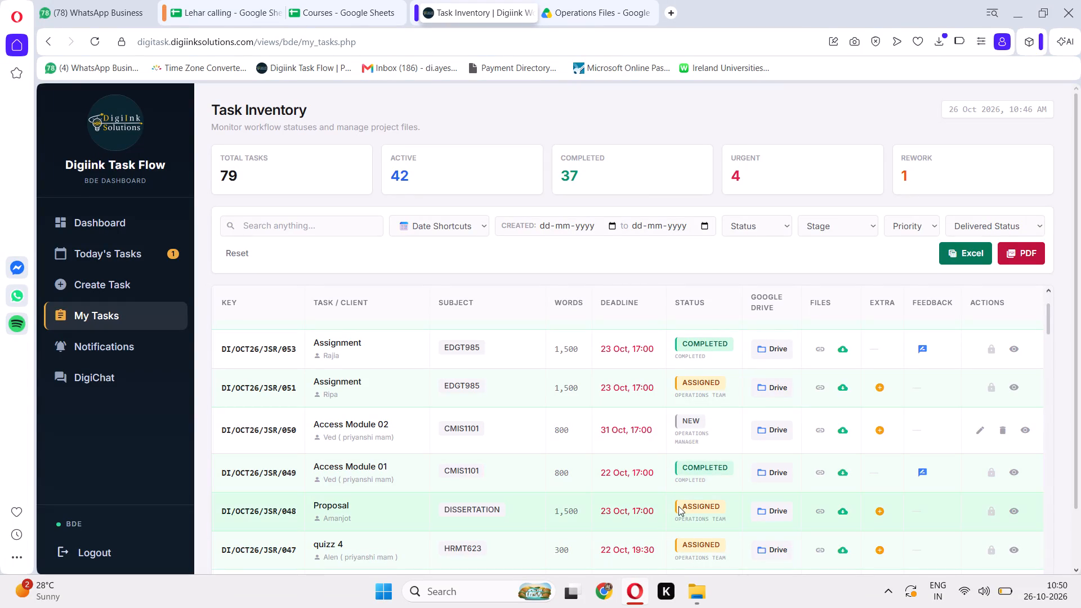
Open the Google Drive Operations folder of the completed EDGT985 assignment task DI/OCT26/JSR/046.
scroll(534, 446, "down", 1)
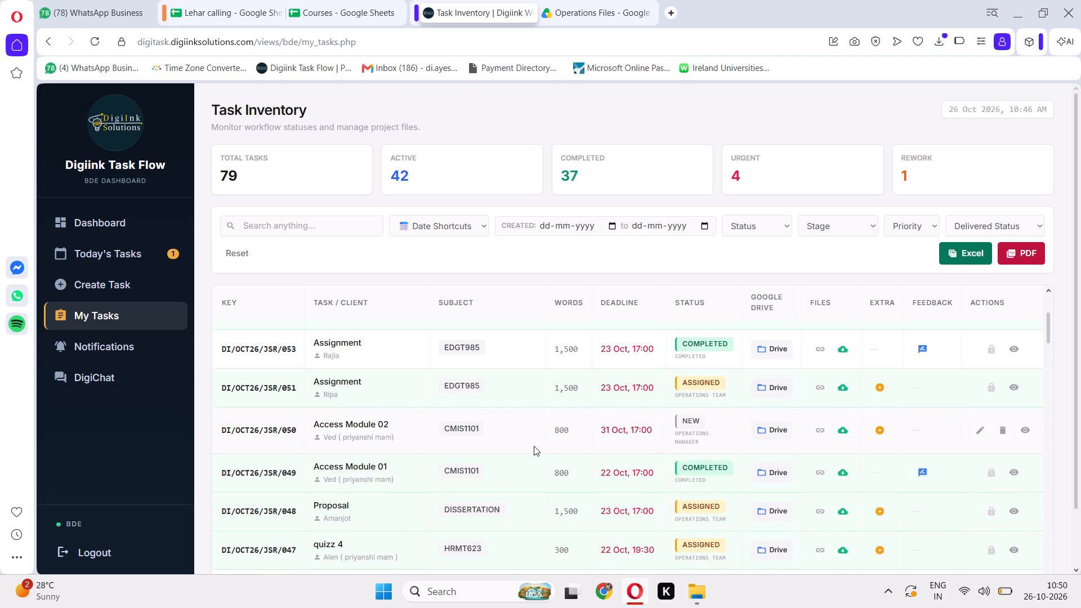
scroll(534, 446, "down", 3)
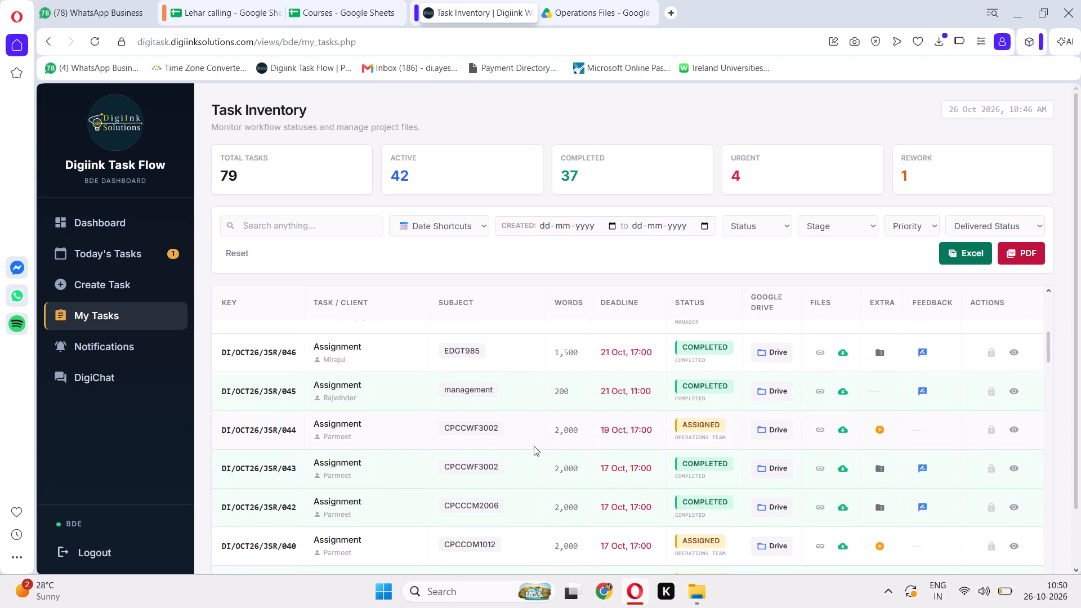
scroll(534, 446, "down", 3)
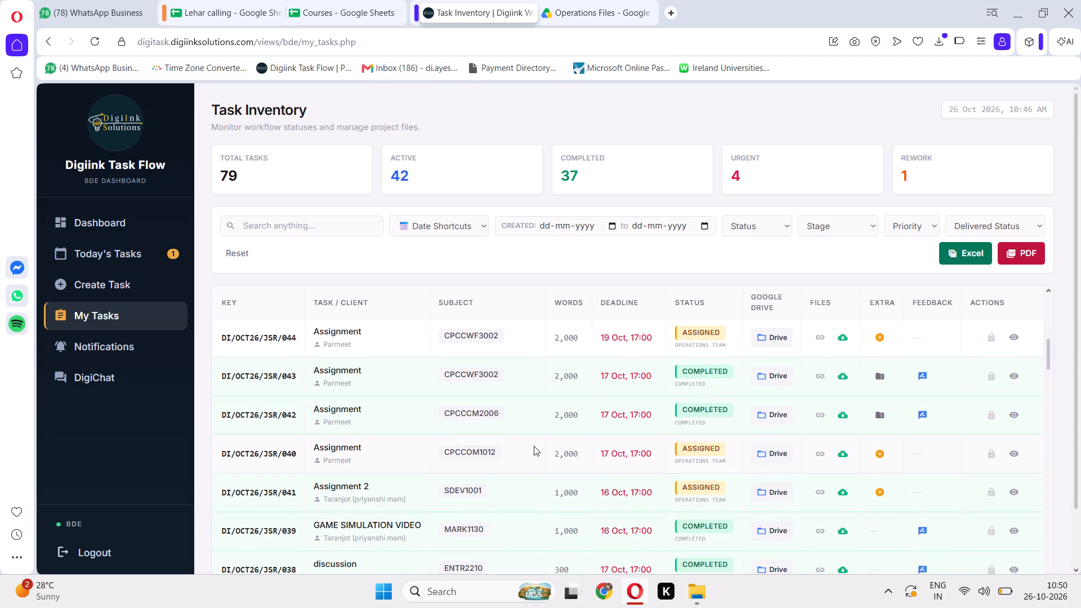
scroll(534, 446, "down", 1)
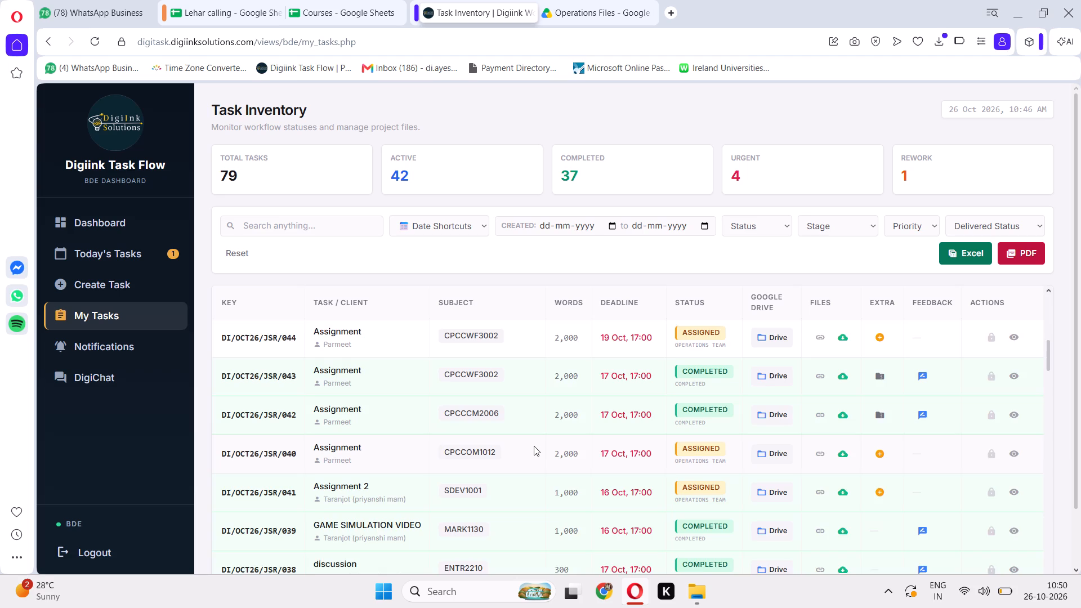
scroll(534, 446, "down", 2)
scroll(534, 446, "up", 2)
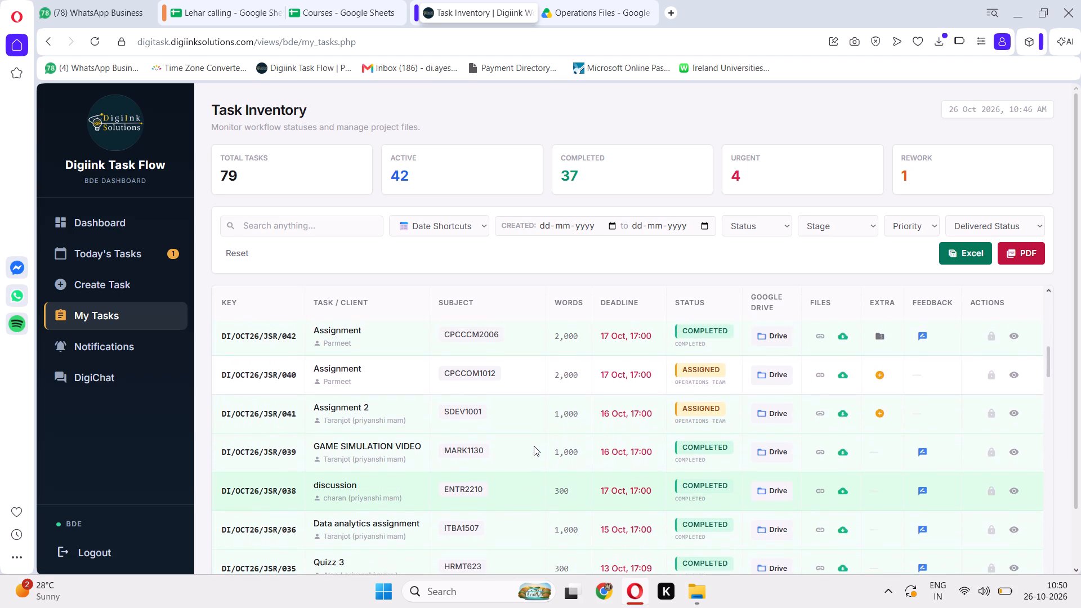
scroll(534, 446, "up", 3)
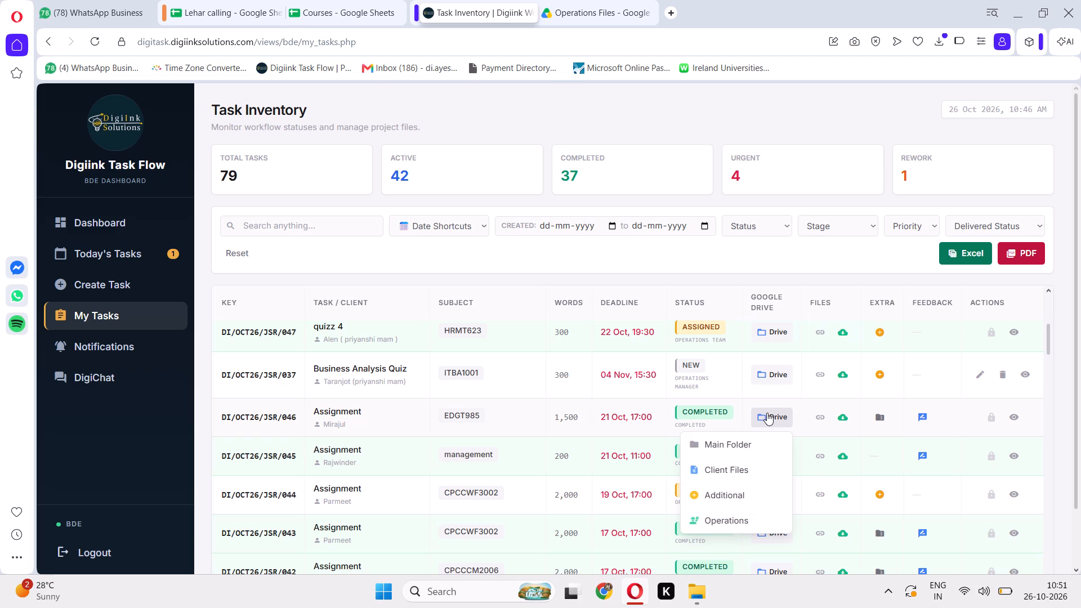
left_click(721, 524)
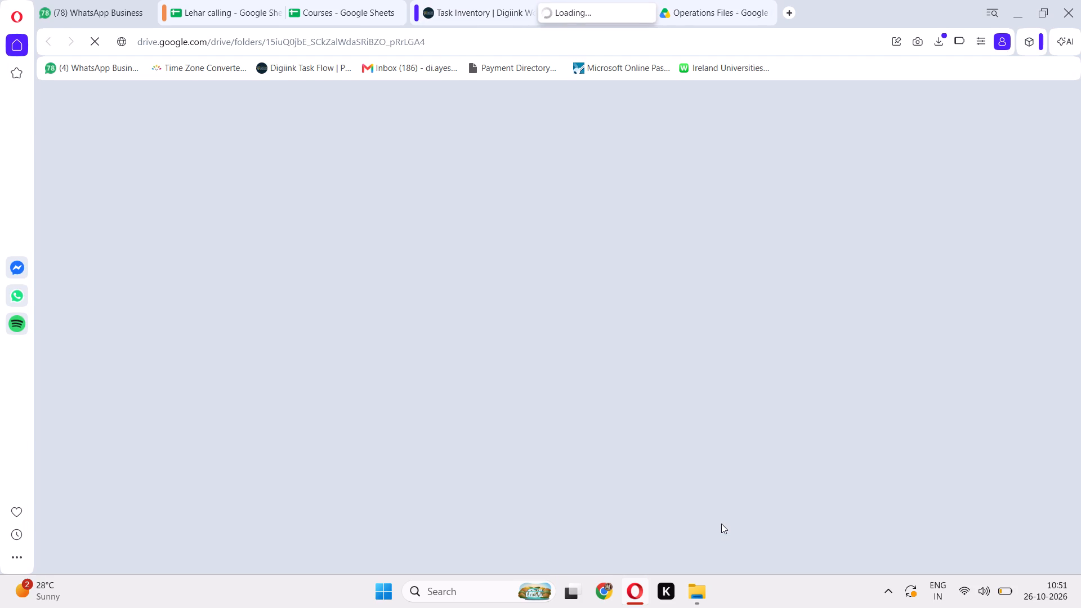
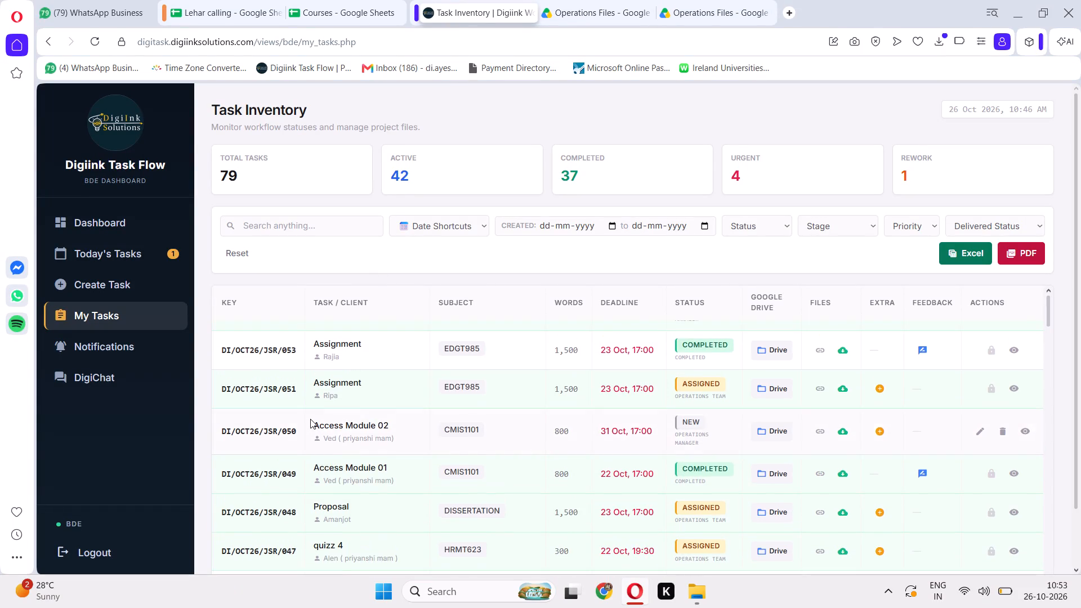
Mark the completed EDGT985 assignment task DI/OCT26/JSR/053 as delivered to the client.
scroll(310, 419, "up", 2)
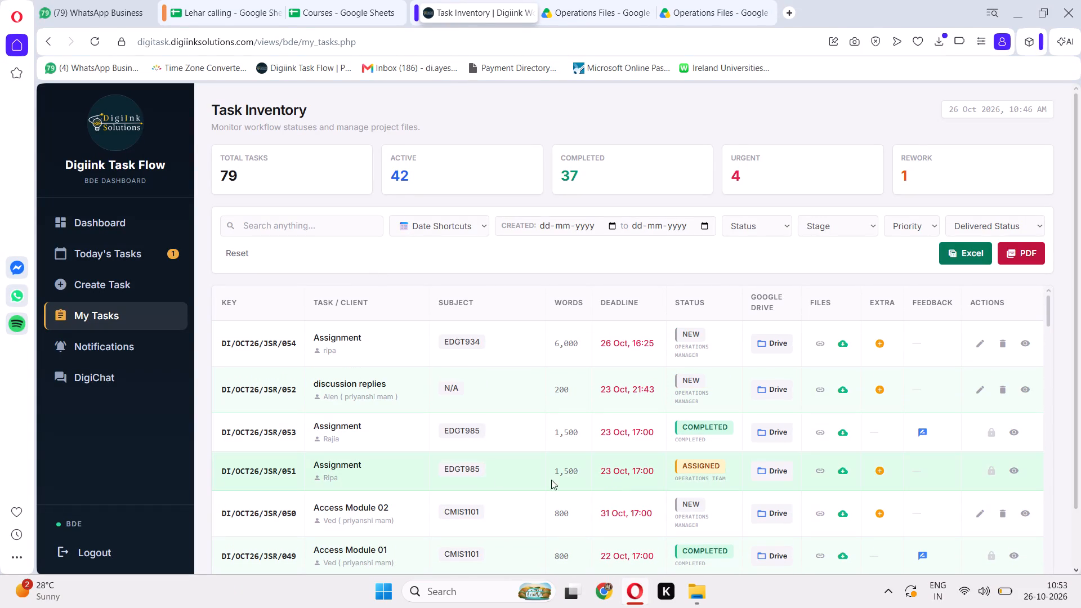
scroll(223, 441, "right", 3)
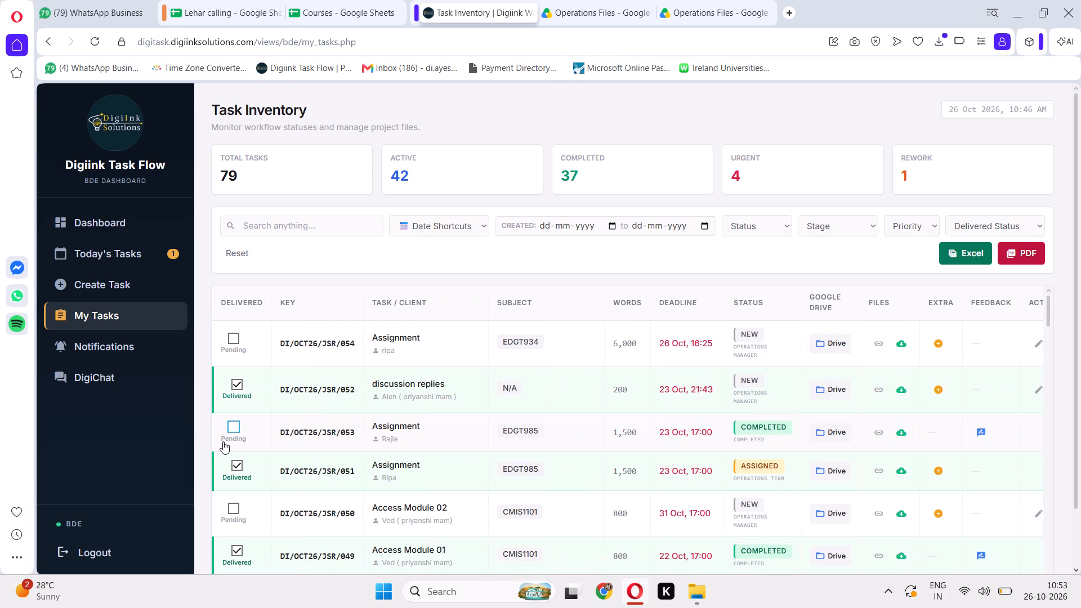
left_click(224, 438)
Mark the completed EDGT985 assignment task DI/OCT26/JSR/046 as delivered to the client.
scroll(357, 511, "down", 3)
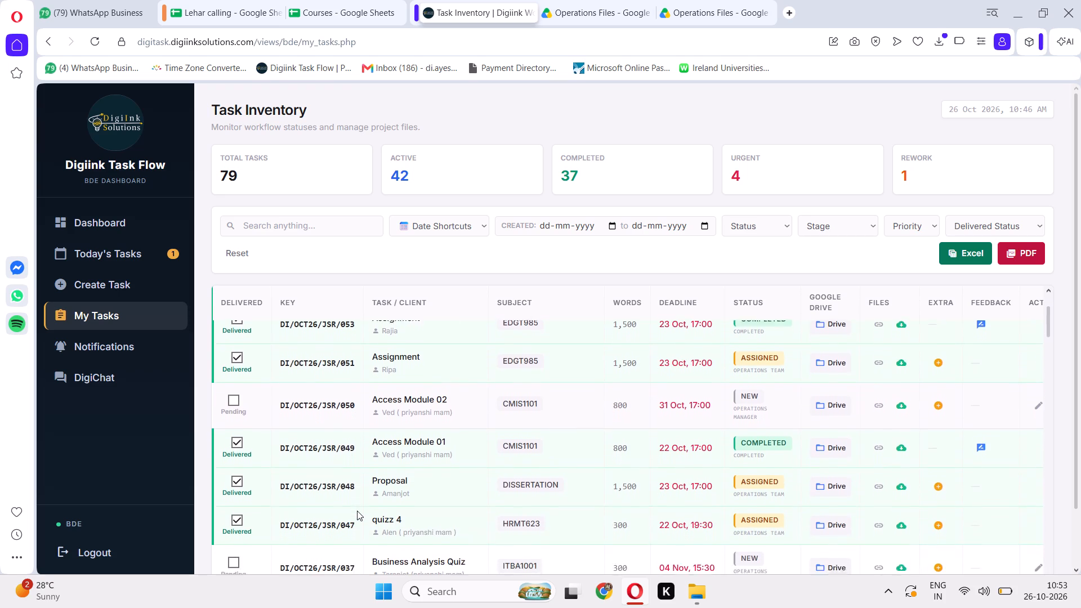
scroll(357, 511, "down", 2)
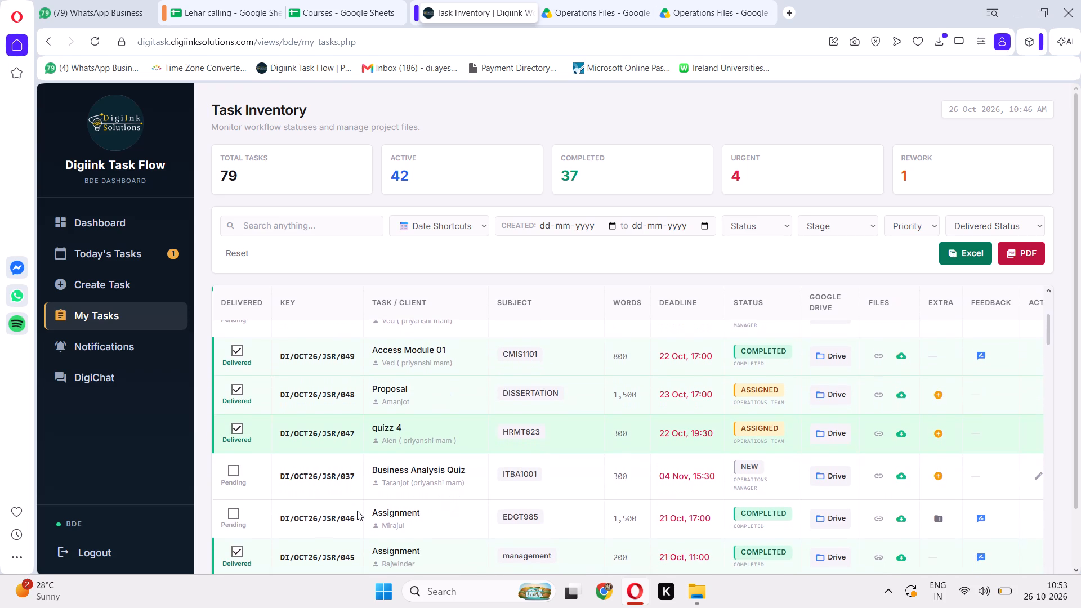
scroll(357, 511, "down", 1)
left_click(238, 512)
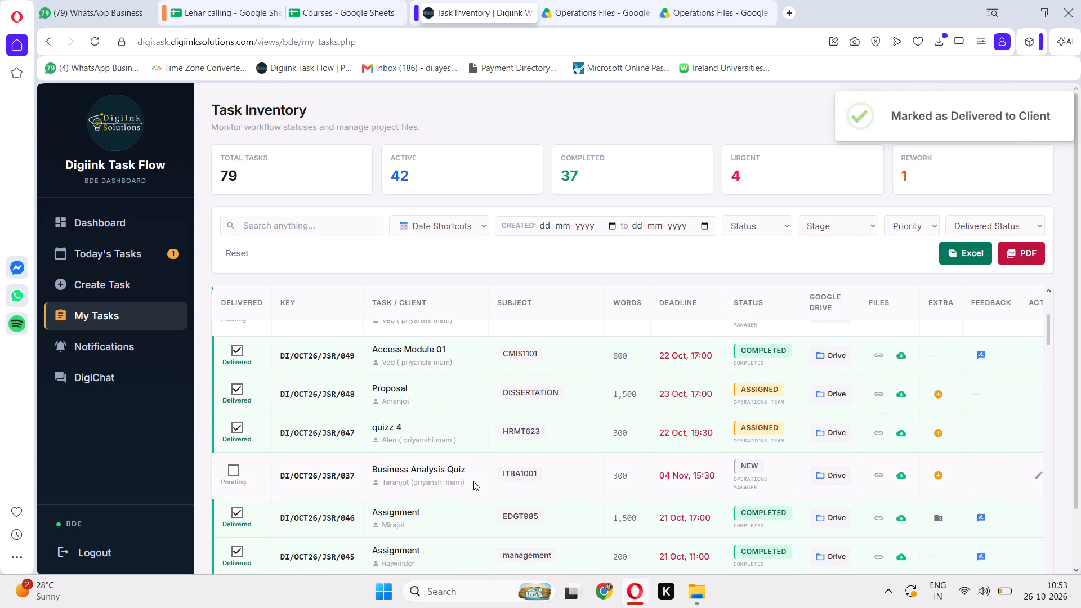
Download the screenshot PNG from the Google Drive Operations folder of the completed TURN 2 GAME 2 task DI/OCT26/JSR/012.
scroll(473, 481, "down", 2)
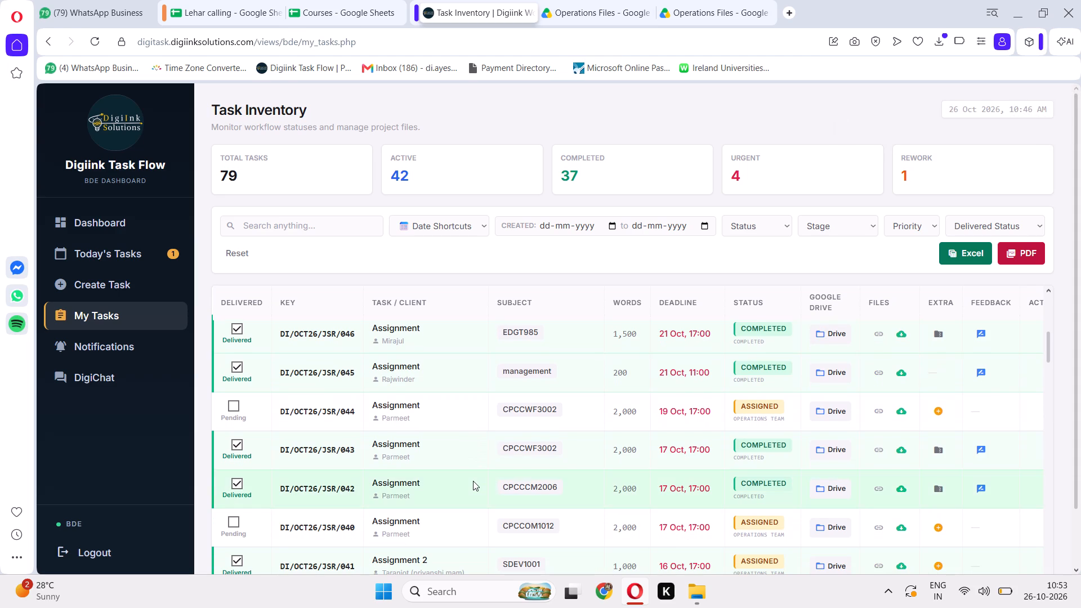
scroll(473, 481, "down", 2)
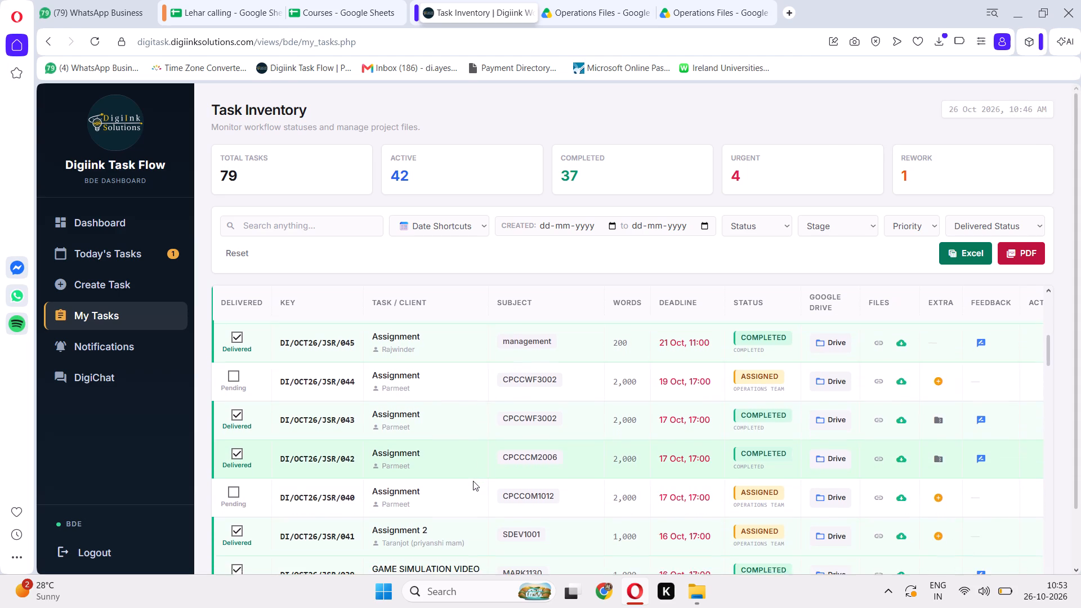
scroll(473, 481, "down", 2)
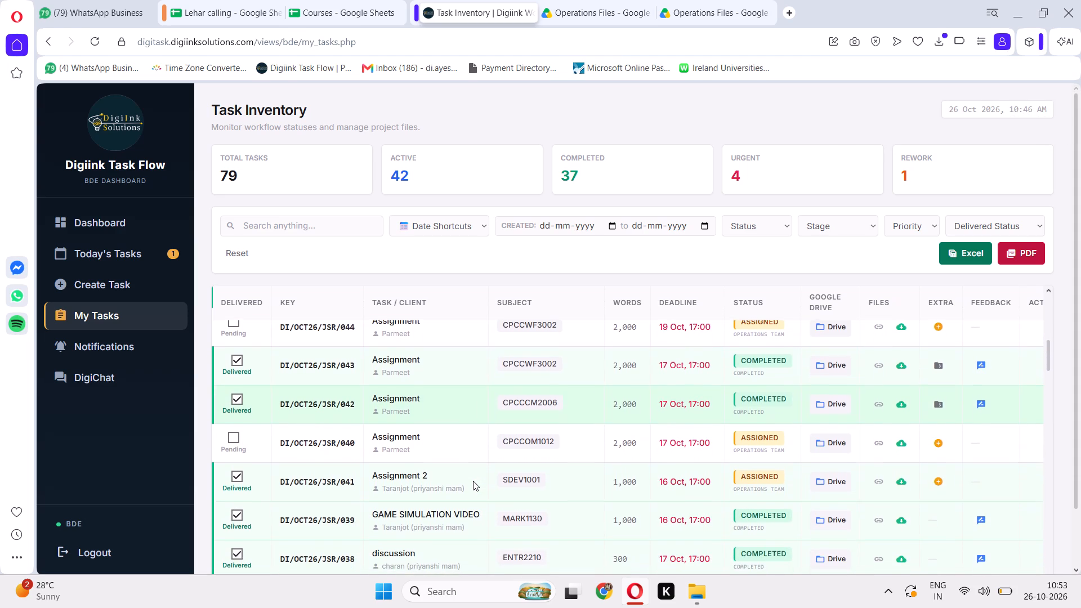
scroll(473, 481, "down", 8)
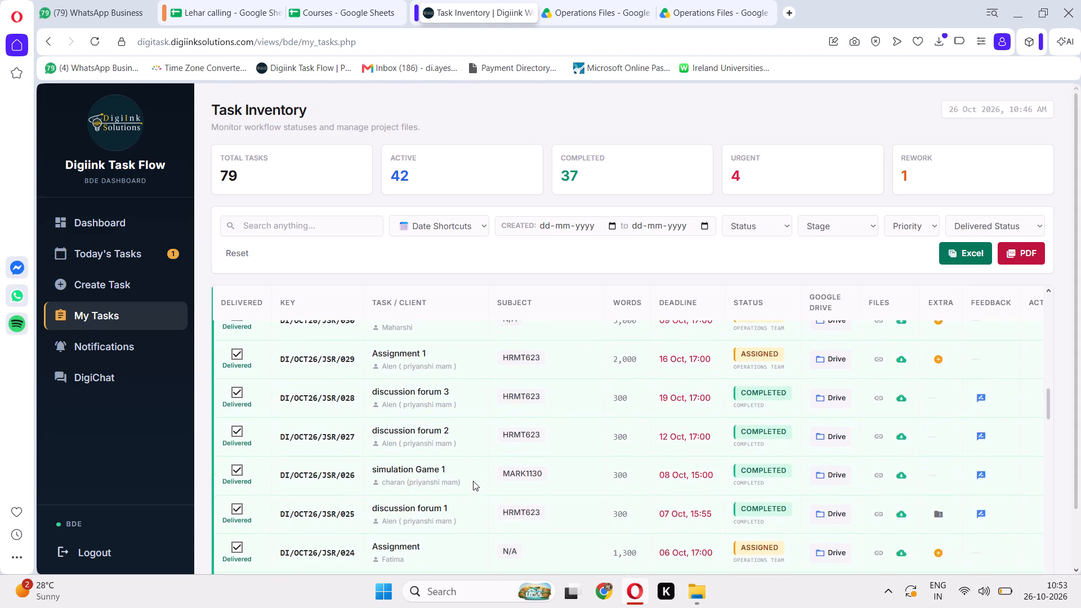
scroll(473, 481, "down", 7)
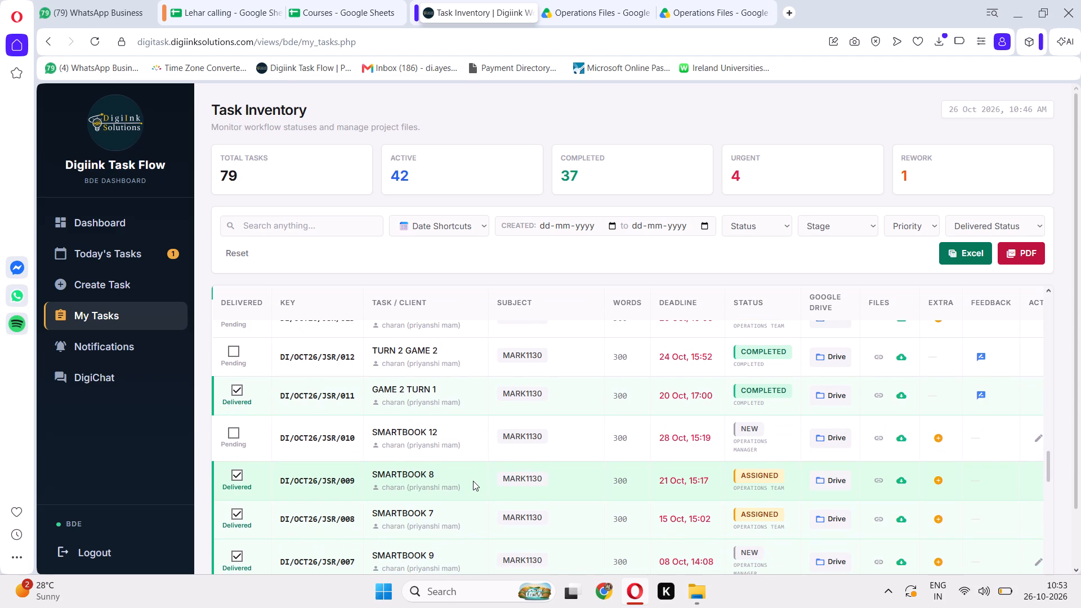
scroll(473, 481, "up", 1)
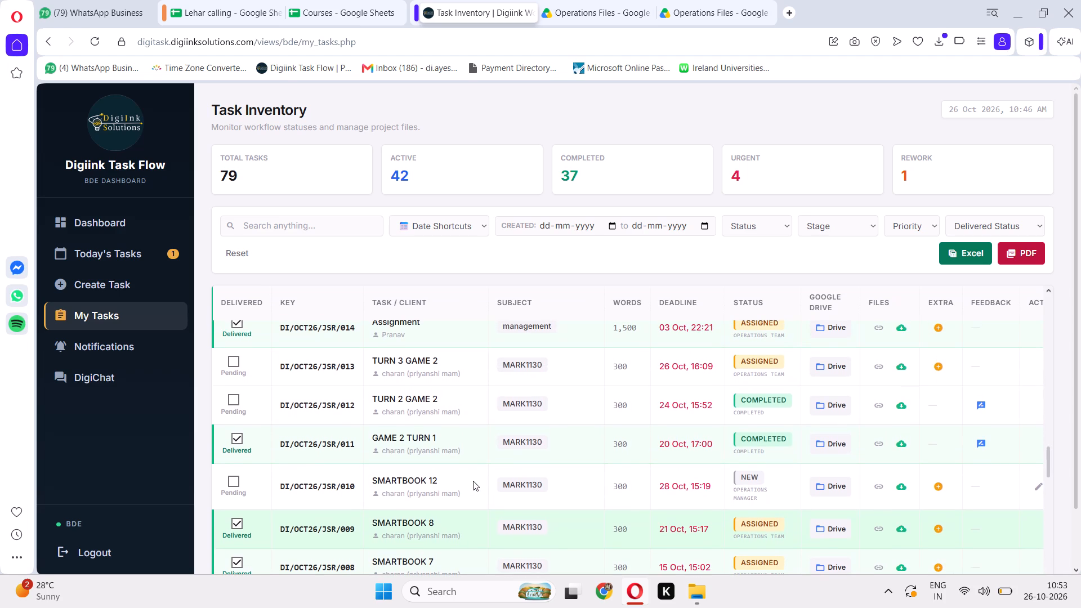
scroll(473, 481, "up", 1)
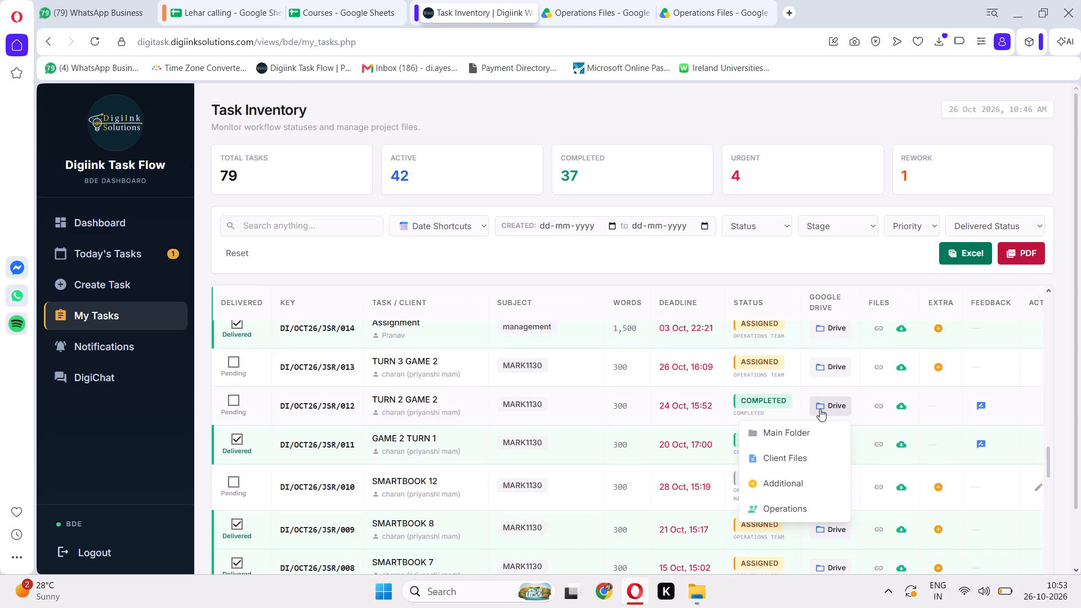
left_click(774, 516)
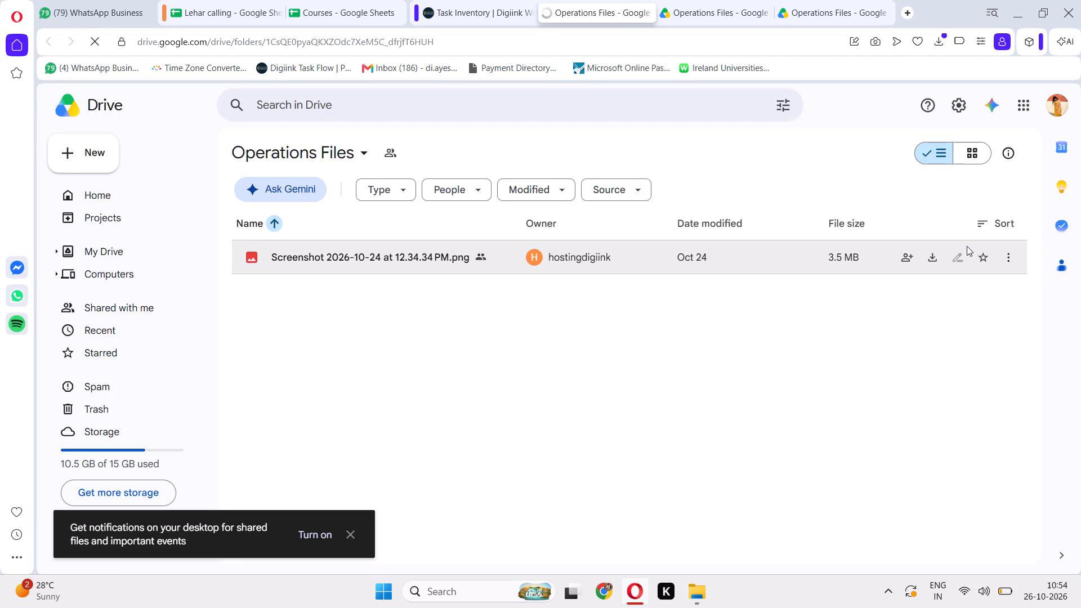
left_click(926, 258)
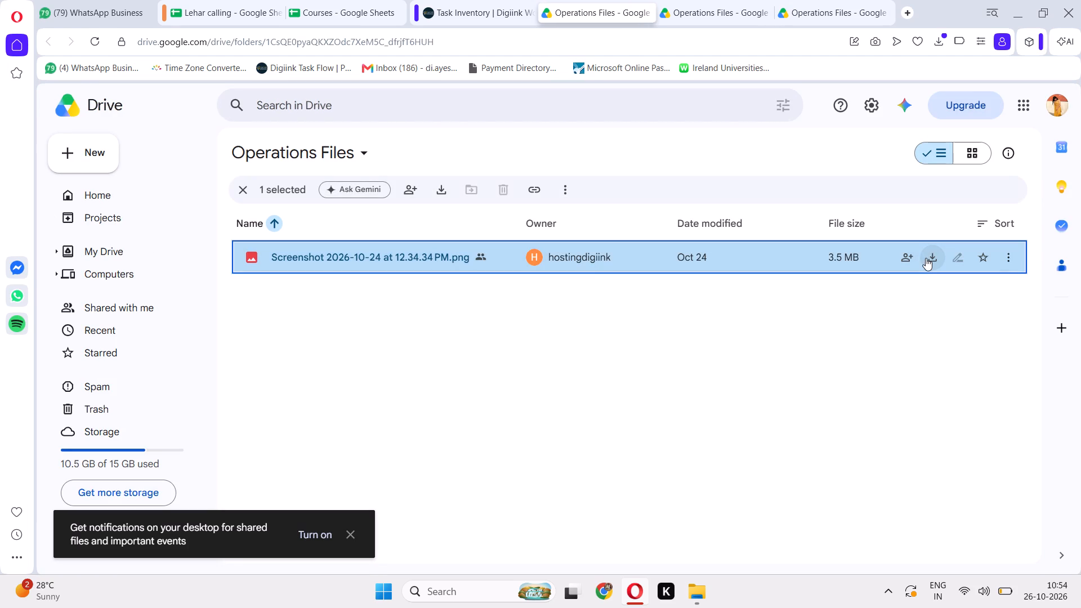